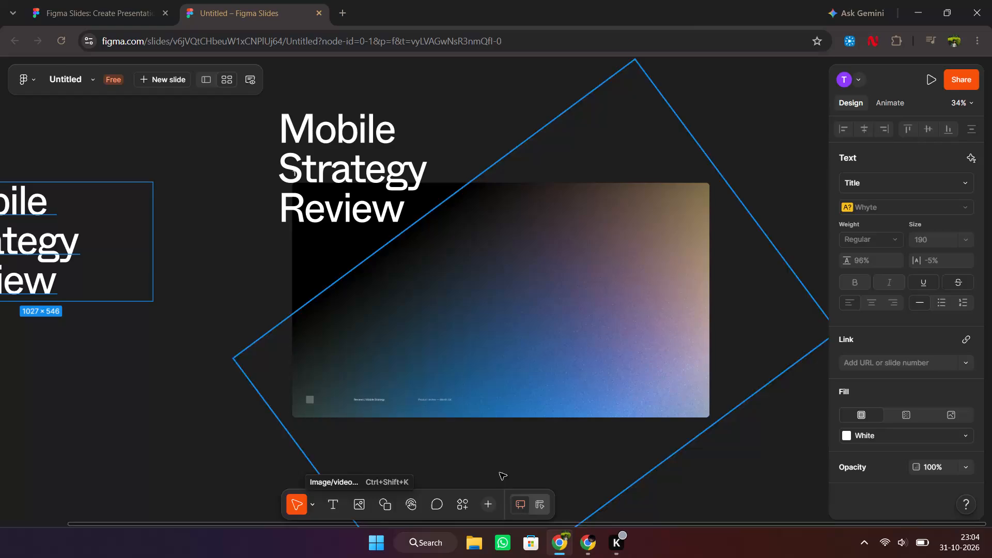
# Move the "Mobile Strategy Review" title off slide 1 onto the empty canvas beside it.
pyautogui.moveTo(360, 153); pyautogui.dragTo(177, 316)
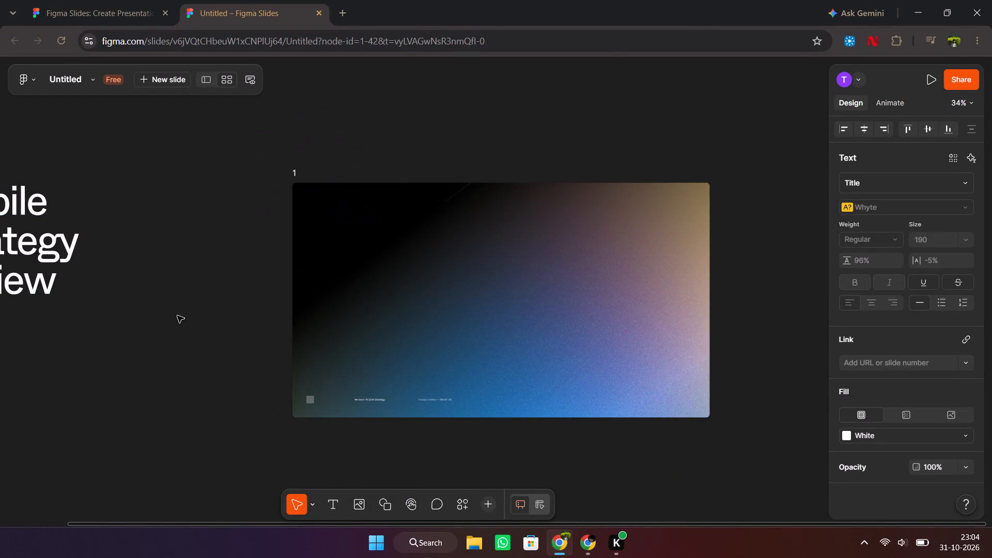
pyautogui.moveTo(177, 316); pyautogui.dragTo(143, 344)
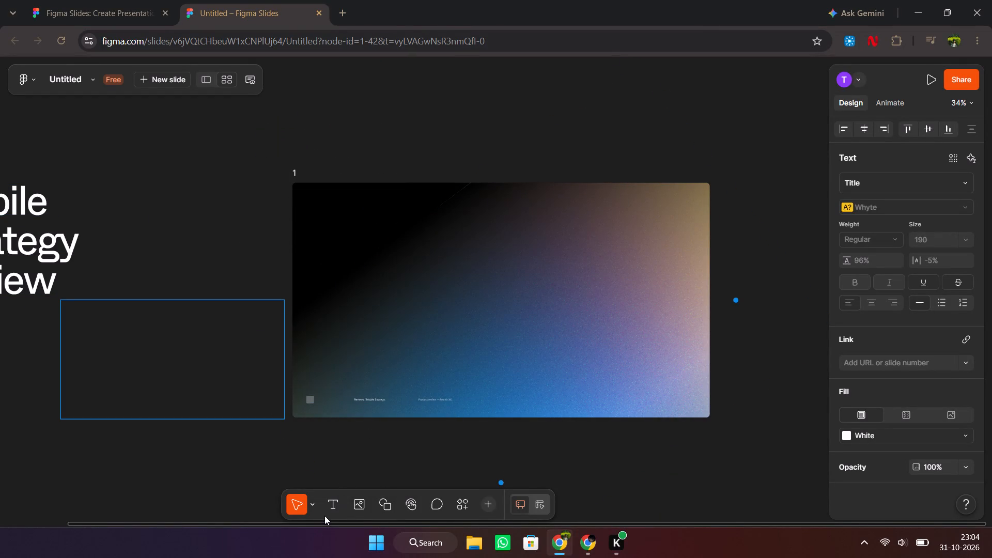
# Add a text box in the upper part of slide 1 reading "Reflective Log Week 1".
pyautogui.click(336, 501)
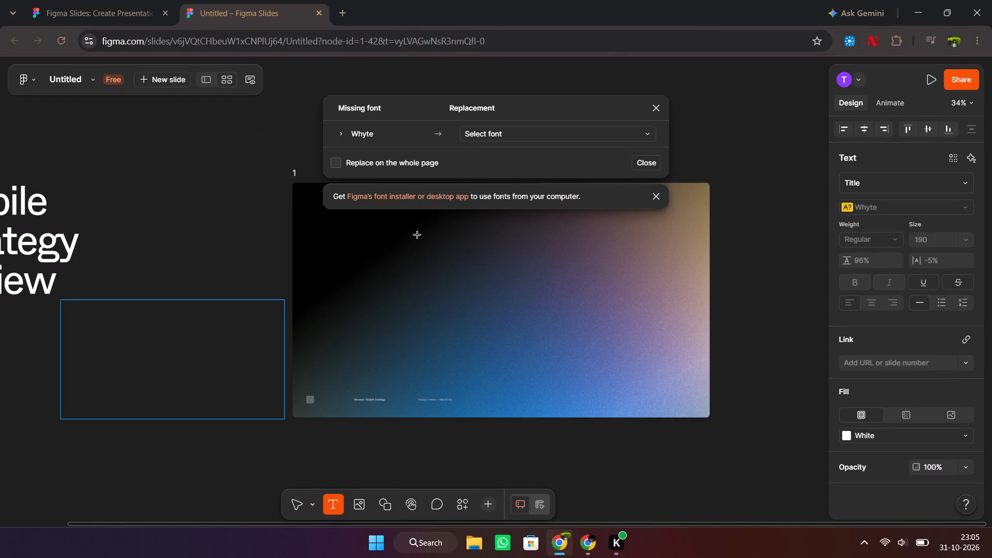
pyautogui.click(417, 238)
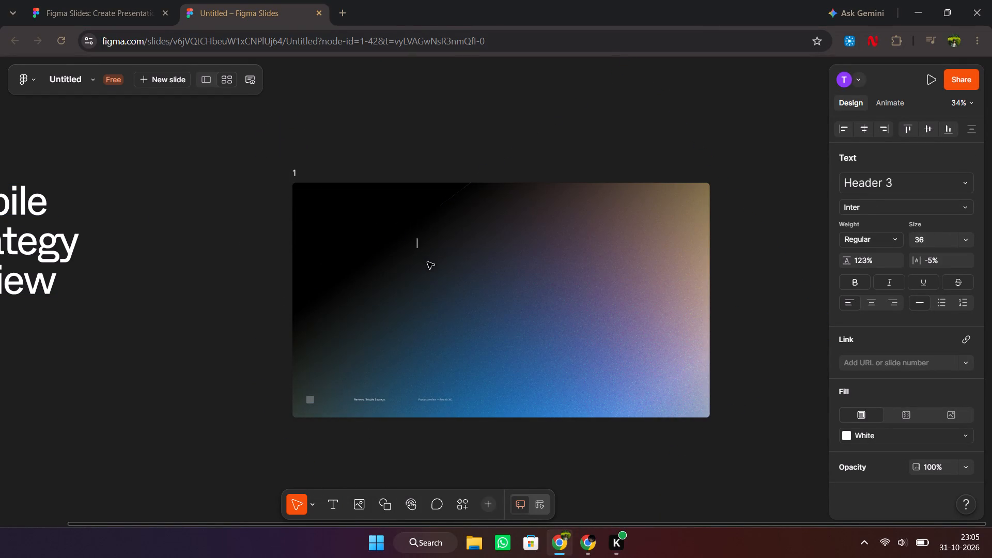
pyautogui.write('Re')
pyautogui.write('flective')
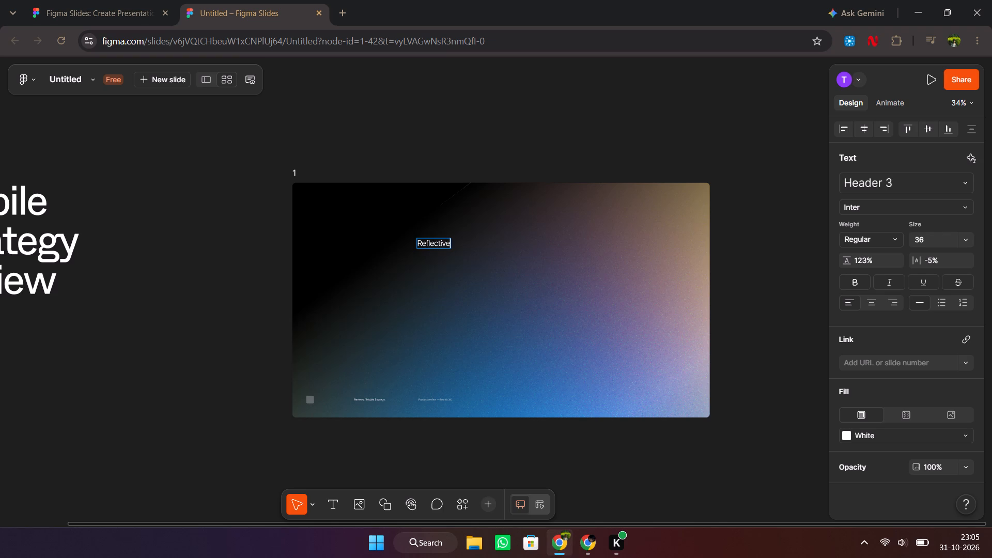
pyautogui.press('space')
pyautogui.press('space')
pyautogui.write('Log')
pyautogui.press('space')
pyautogui.write('WW')
pyautogui.press('BackSpace')
pyautogui.write('eek !')
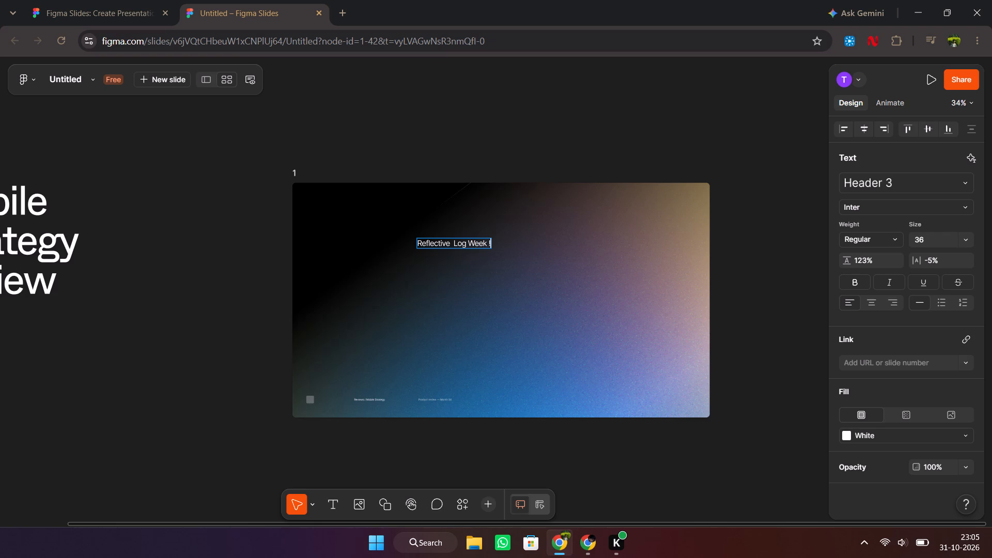
pyautogui.press('BackSpace')
pyautogui.press('2')
pyautogui.press('BackSpace')
pyautogui.press('1')
# Set the font size of the whole "Reflective Log Week 1" text to 96.
pyautogui.click(963, 245)
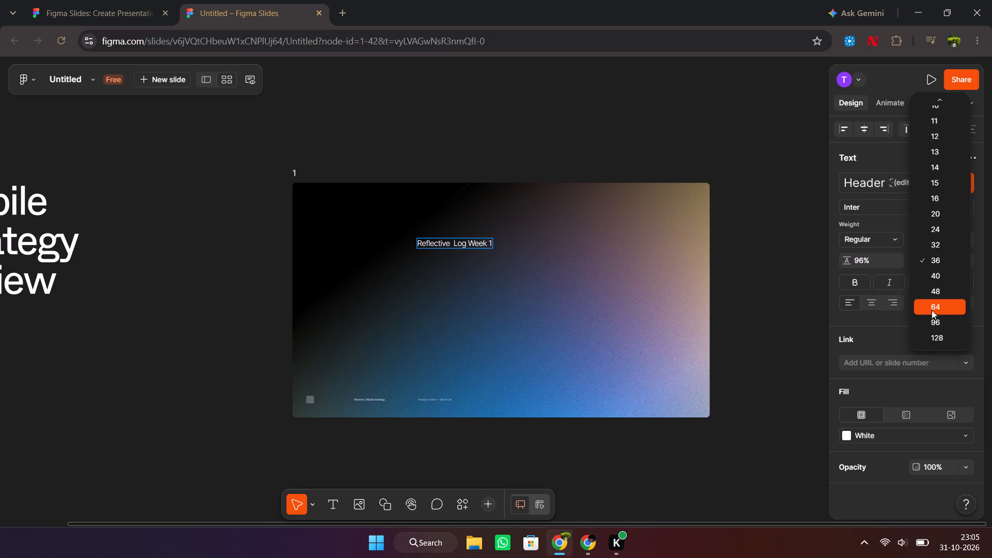
pyautogui.tripleClick(479, 241)
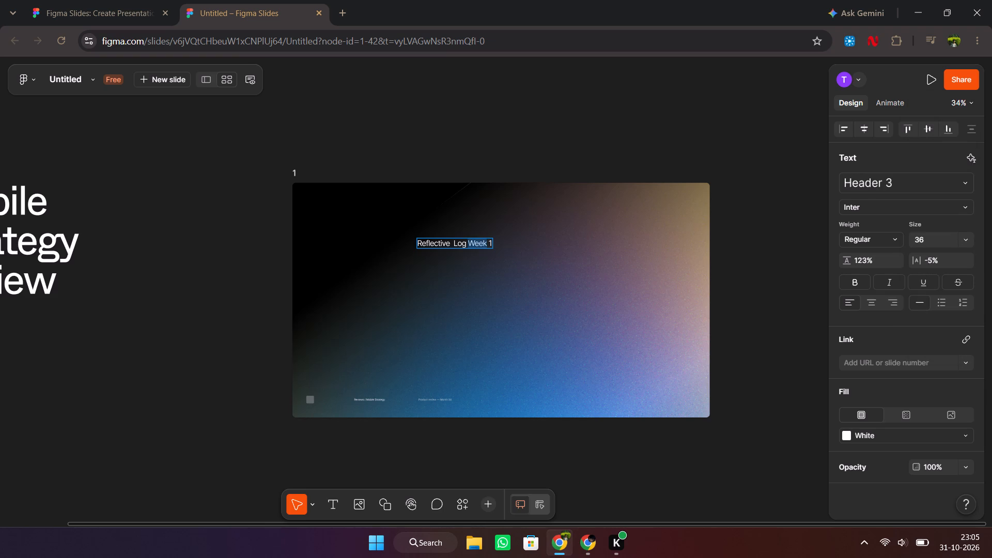
pyautogui.tripleClick(479, 241)
pyautogui.click(479, 241)
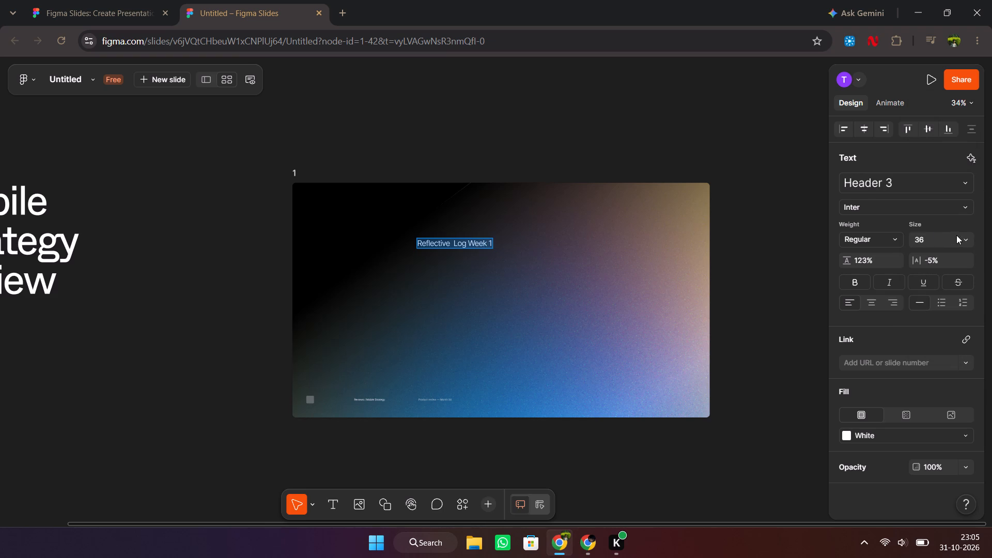
pyautogui.click(966, 239)
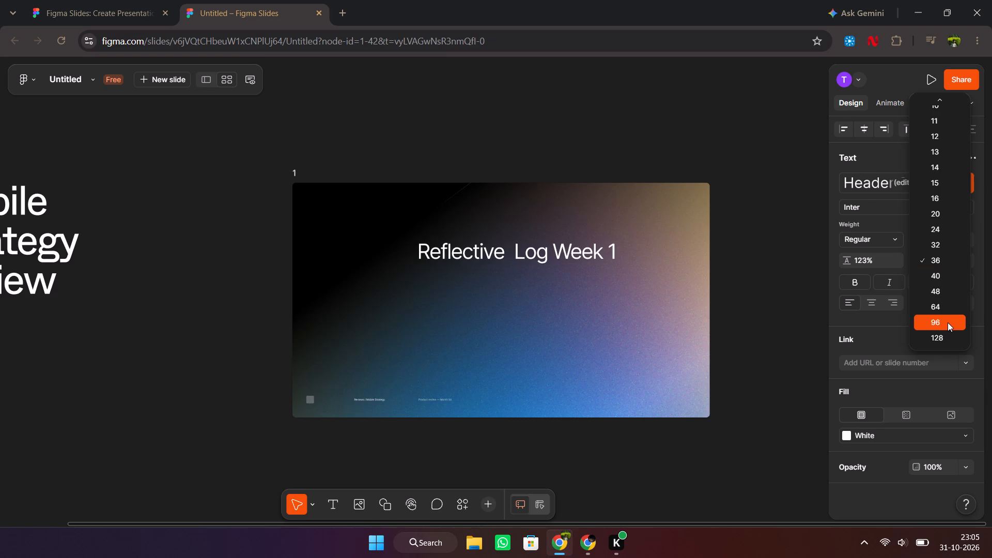
pyautogui.click(948, 322)
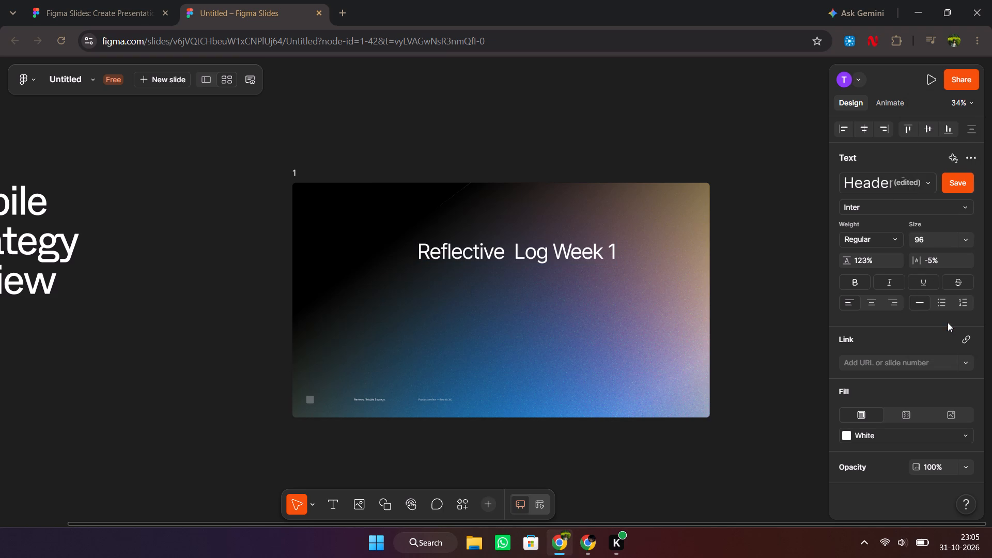
# Change the font weight of the whole "Reflective Log Week 1" text to Medium.
pyautogui.click(568, 254)
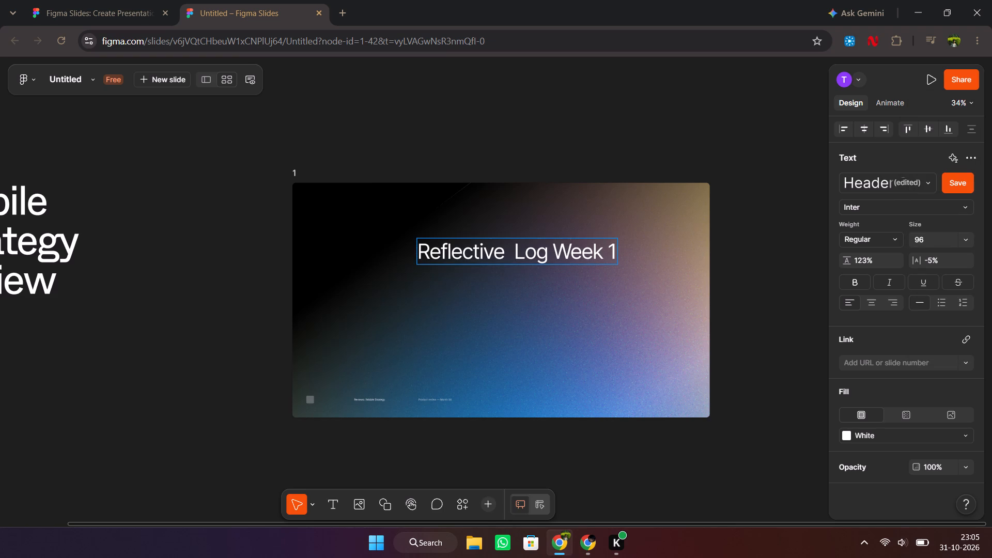
pyautogui.tripleClick(553, 257)
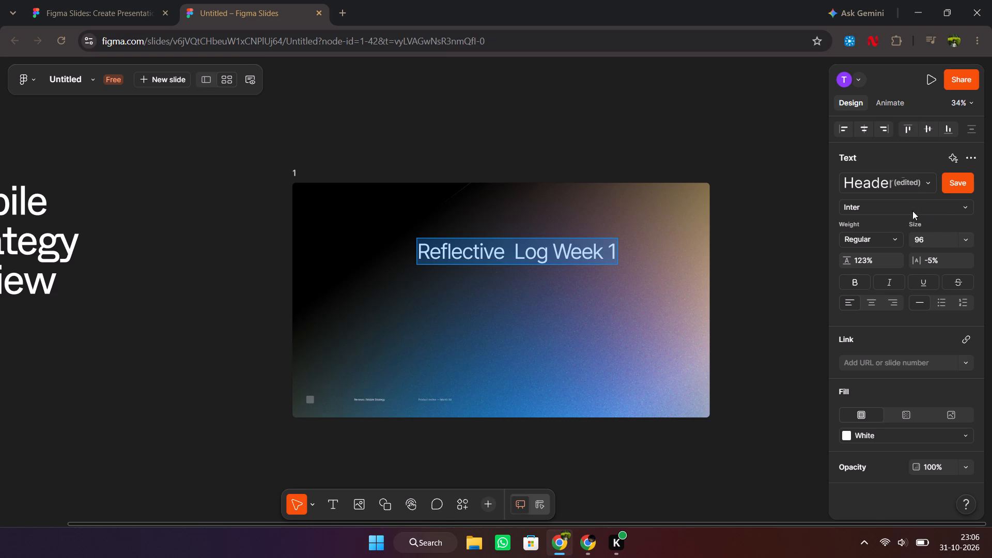
pyautogui.click(876, 240)
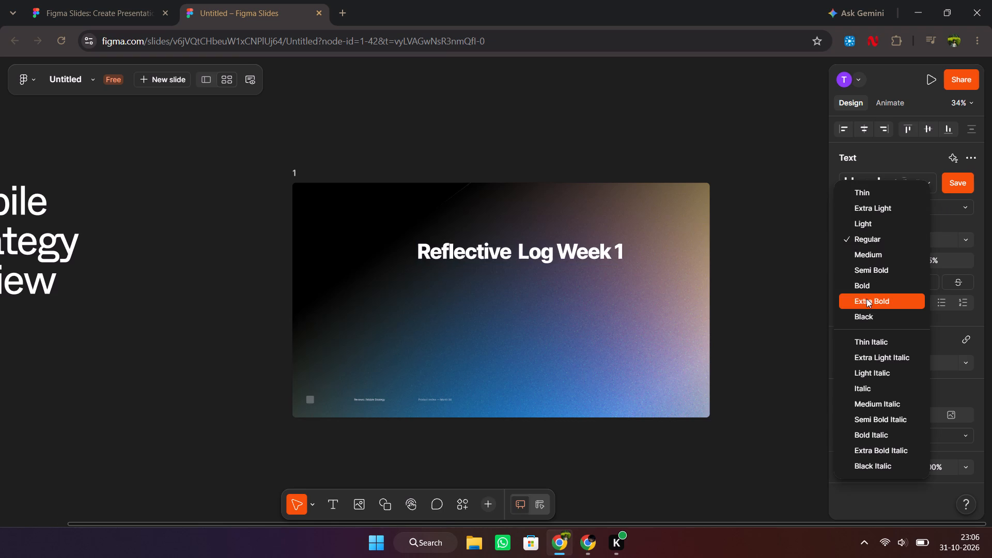
pyautogui.click(888, 261)
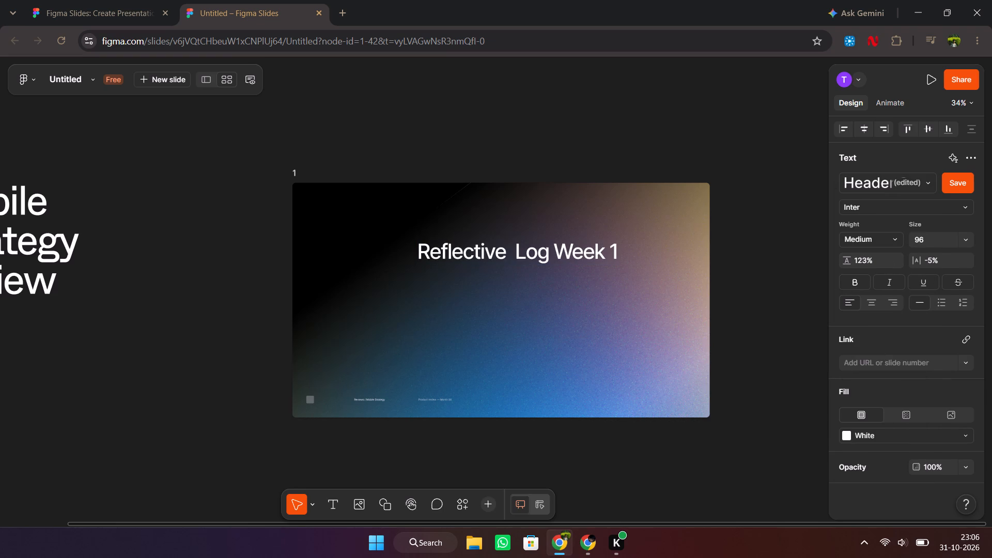
# Move the "Reflective Log Week 1" title near the slide's top edge, centred horizontally, and deselect it.
pyautogui.moveTo(571, 259); pyautogui.dragTo(584, 367)
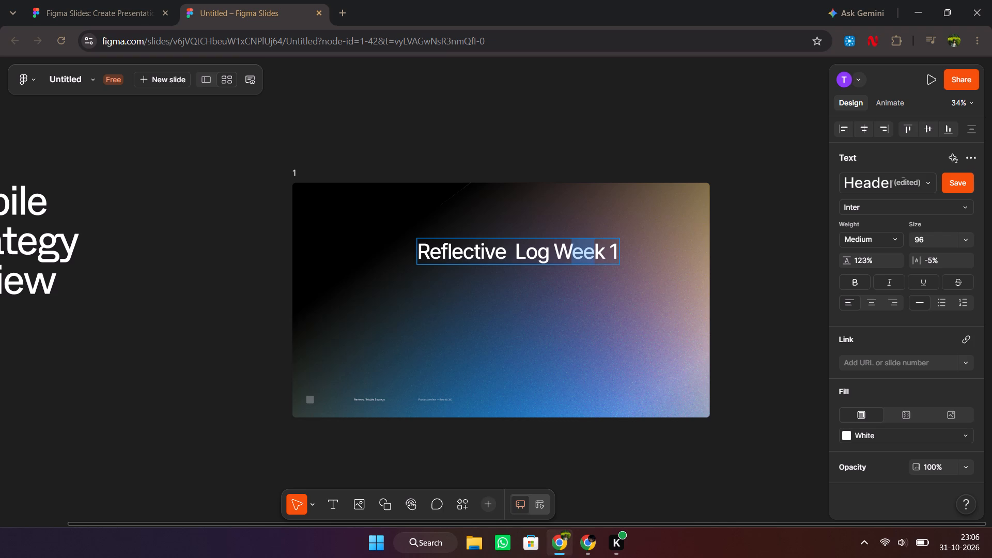
pyautogui.moveTo(584, 367); pyautogui.dragTo(755, 291)
pyautogui.click(755, 291)
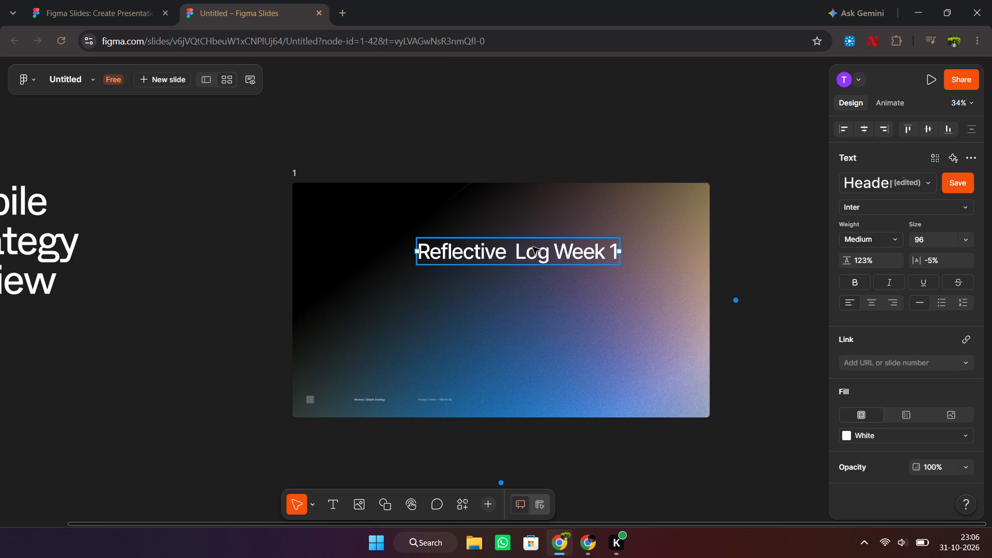
pyautogui.moveTo(533, 246); pyautogui.dragTo(525, 227)
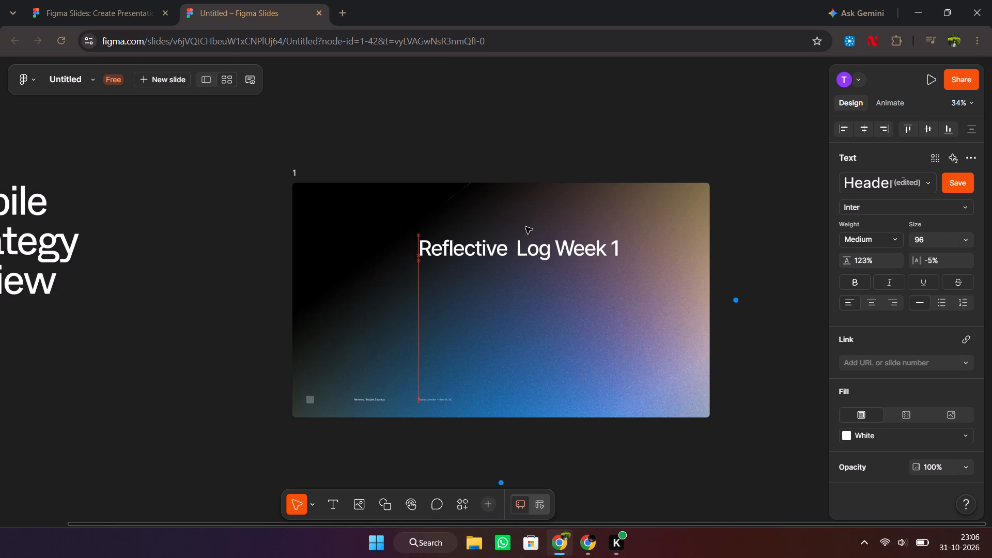
pyautogui.moveTo(525, 227); pyautogui.dragTo(519, 202)
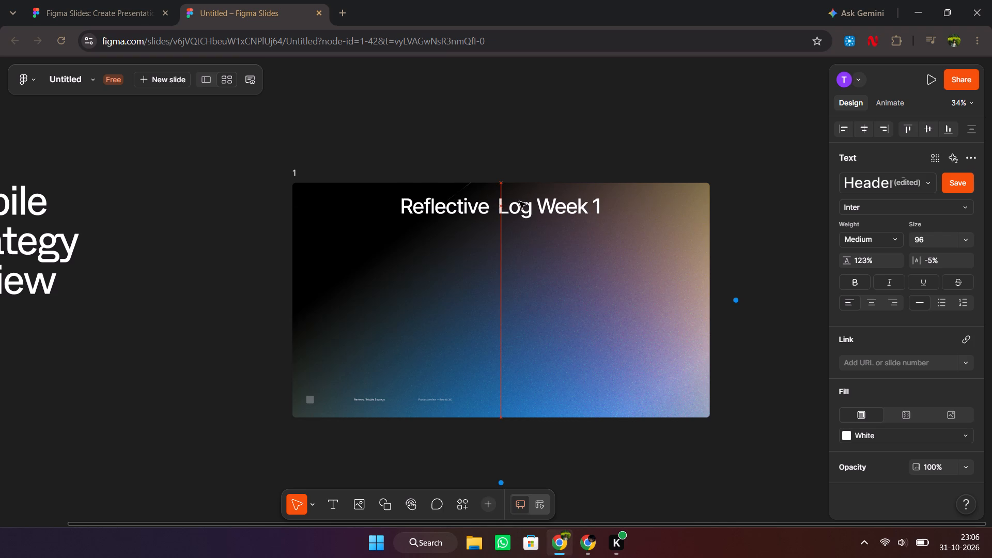
pyautogui.moveTo(519, 202); pyautogui.dragTo(517, 203)
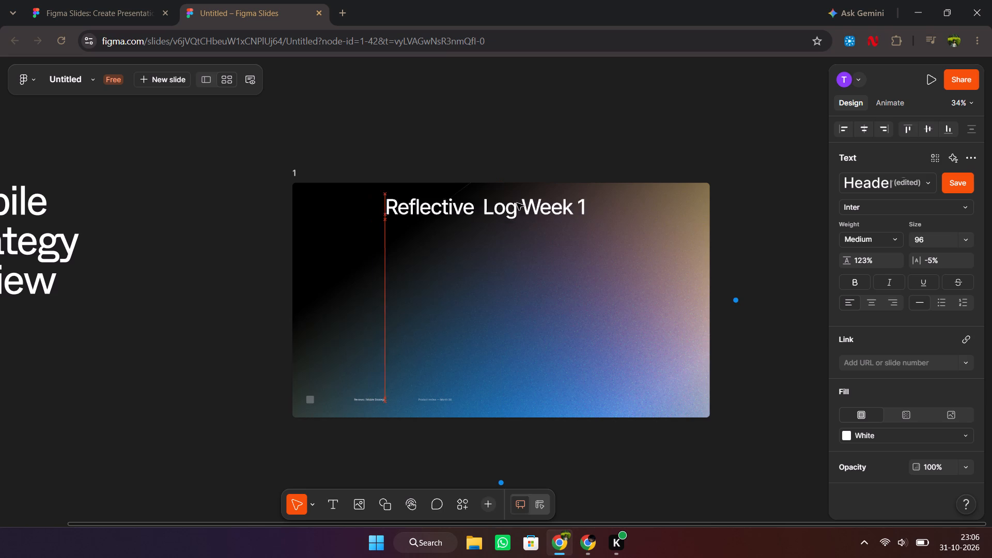
pyautogui.moveTo(517, 203); pyautogui.dragTo(547, 203)
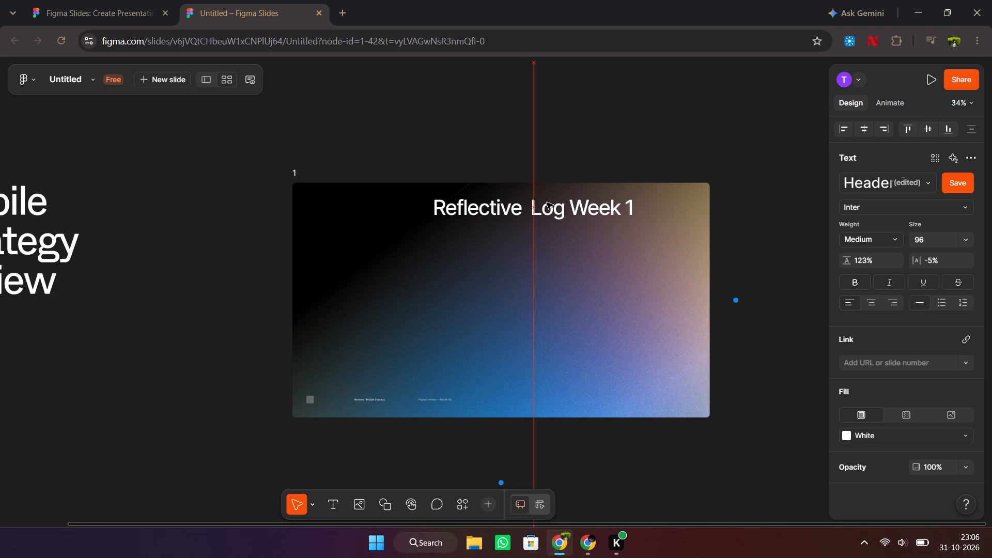
pyautogui.moveTo(547, 203); pyautogui.dragTo(497, 203)
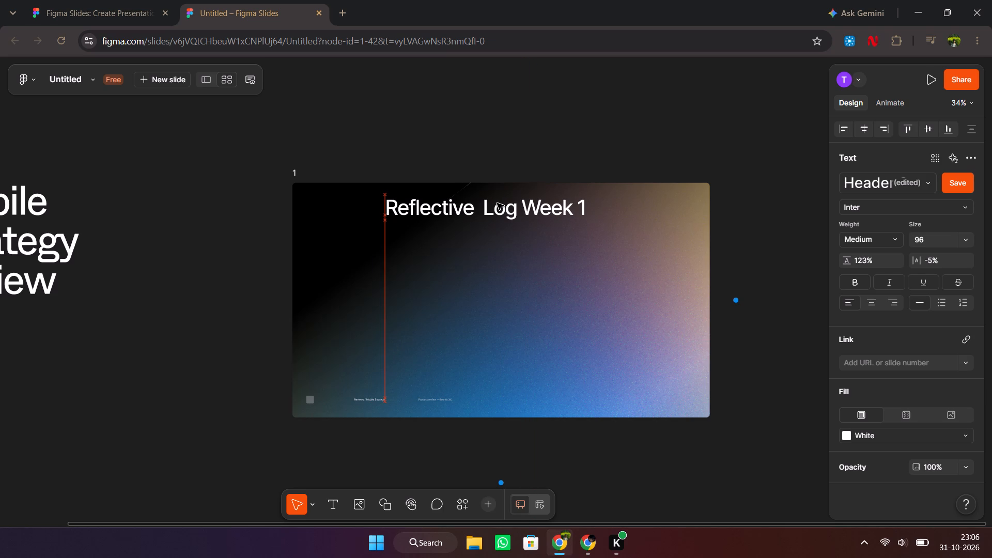
pyautogui.moveTo(497, 203); pyautogui.dragTo(520, 203)
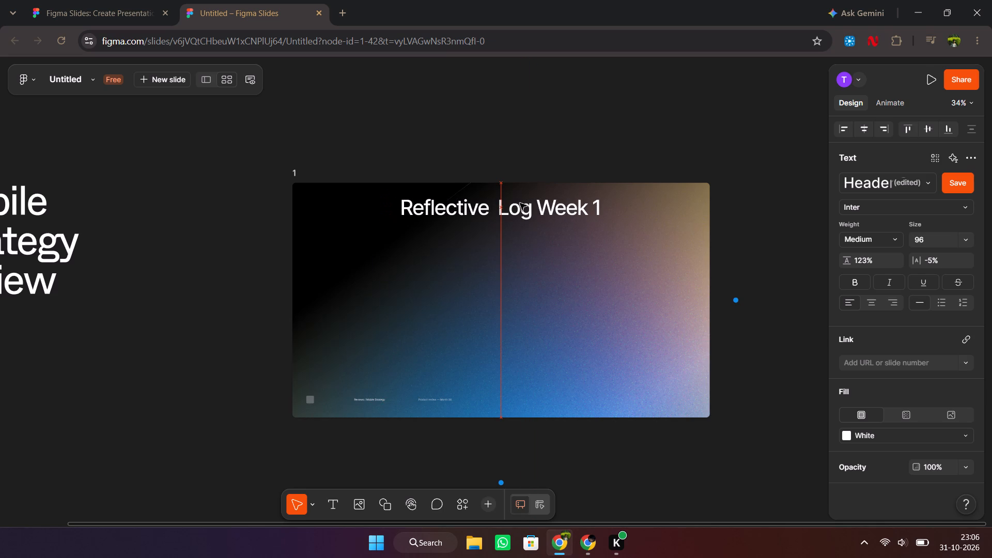
pyautogui.moveTo(520, 203); pyautogui.dragTo(520, 205)
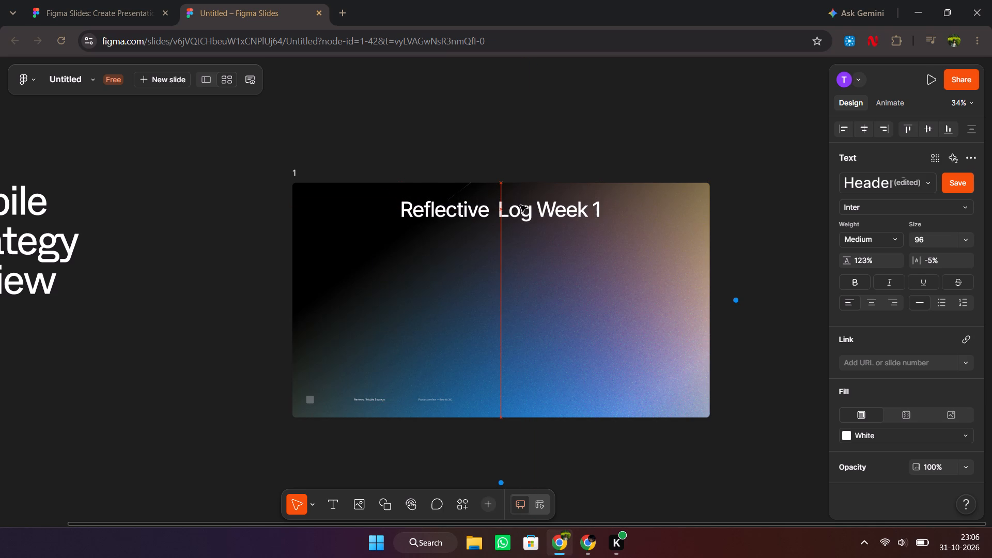
pyautogui.moveTo(520, 205); pyautogui.dragTo(521, 215)
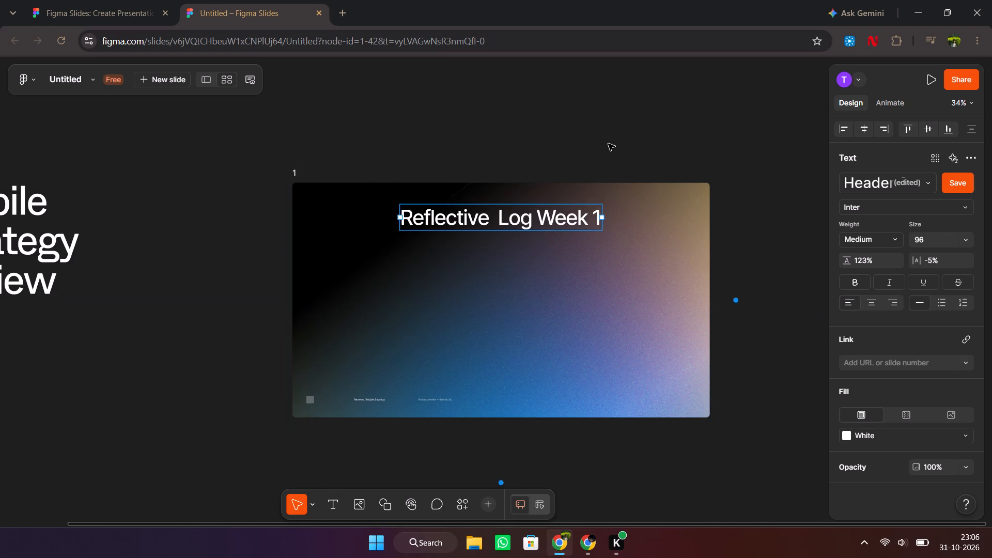
pyautogui.click(608, 144)
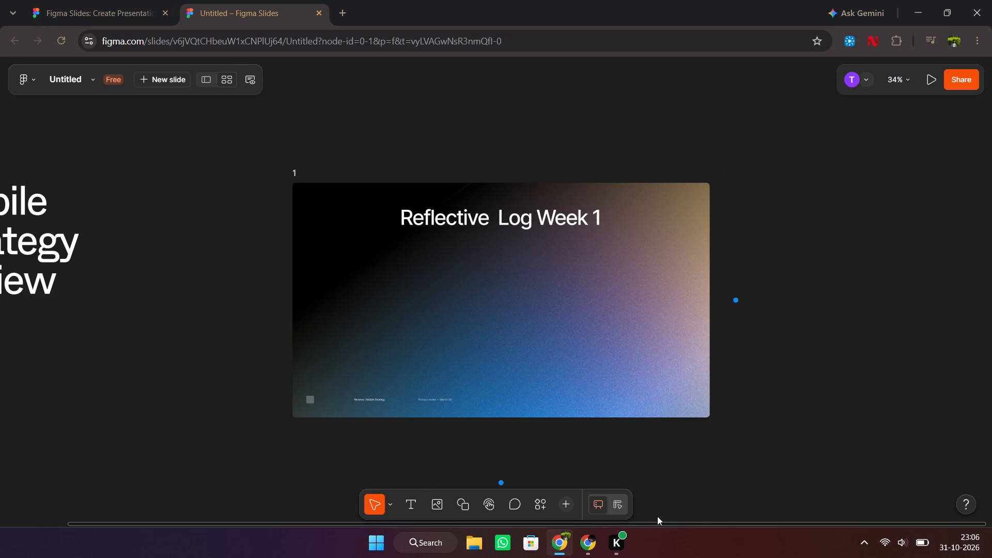
# Switch to the Chrome window with the Reflective Log Week 01 PDF and arrange the Figma Slides window side by side with it.
pyautogui.click(586, 541)
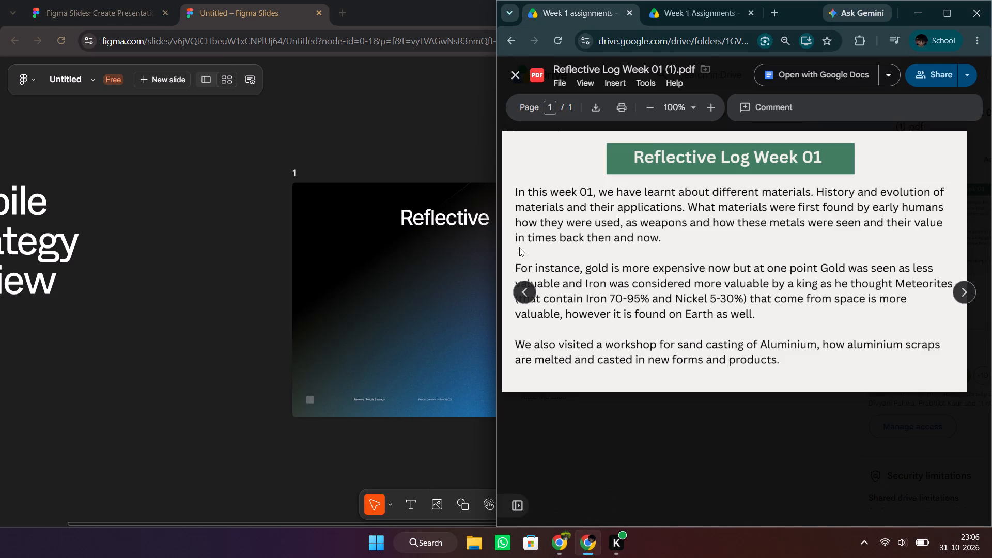
pyautogui.moveTo(408, 8); pyautogui.dragTo(99, 122)
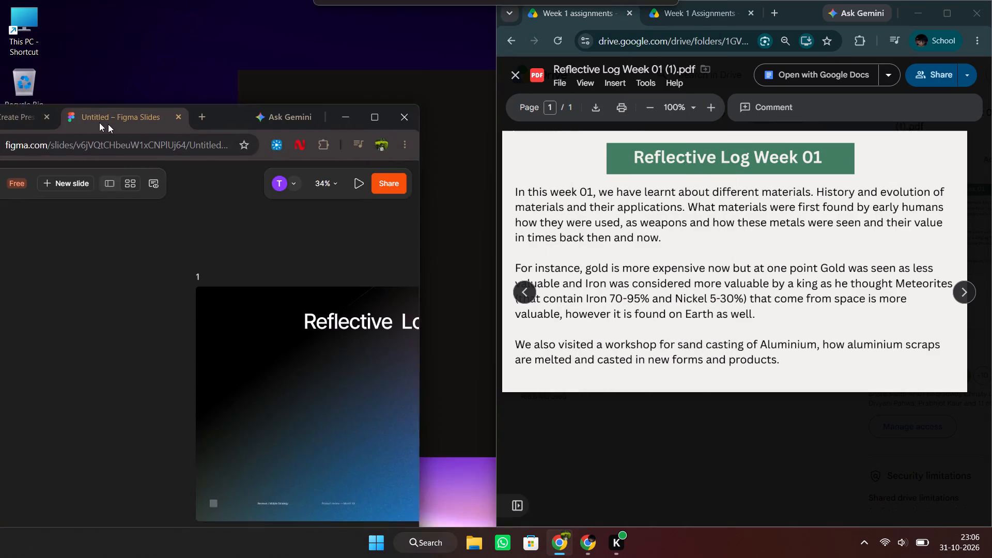
pyautogui.moveTo(99, 122); pyautogui.dragTo(0, 76)
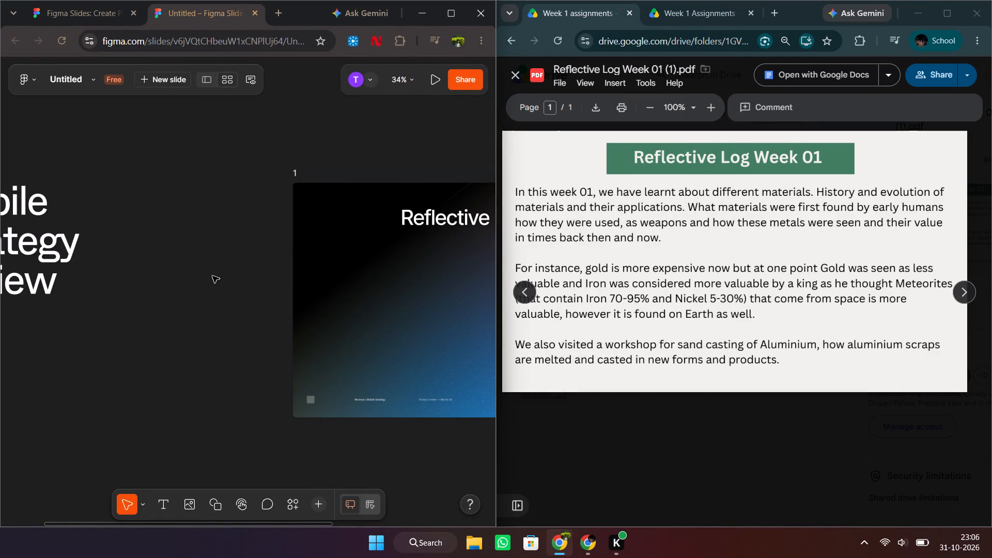
pyautogui.hscroll(-4, 212, 276)
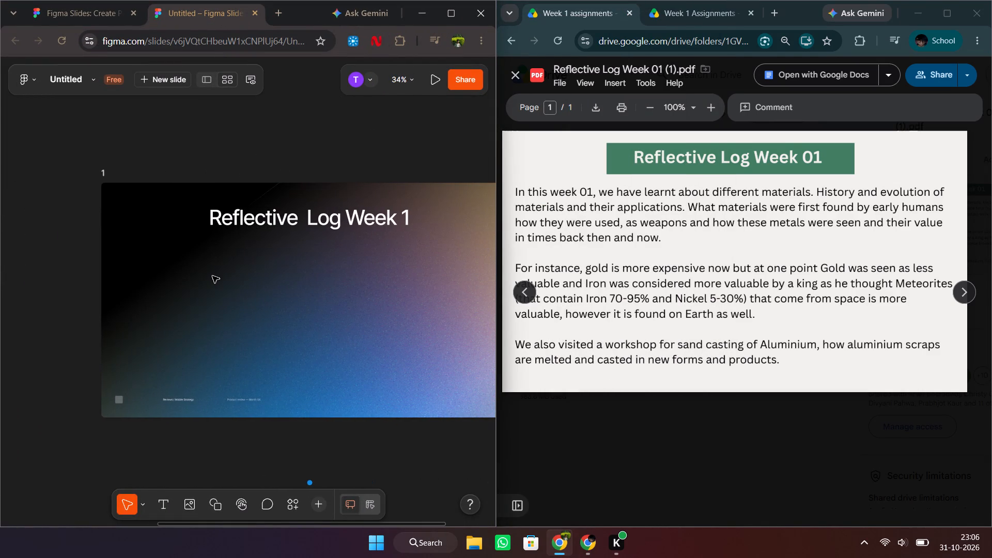
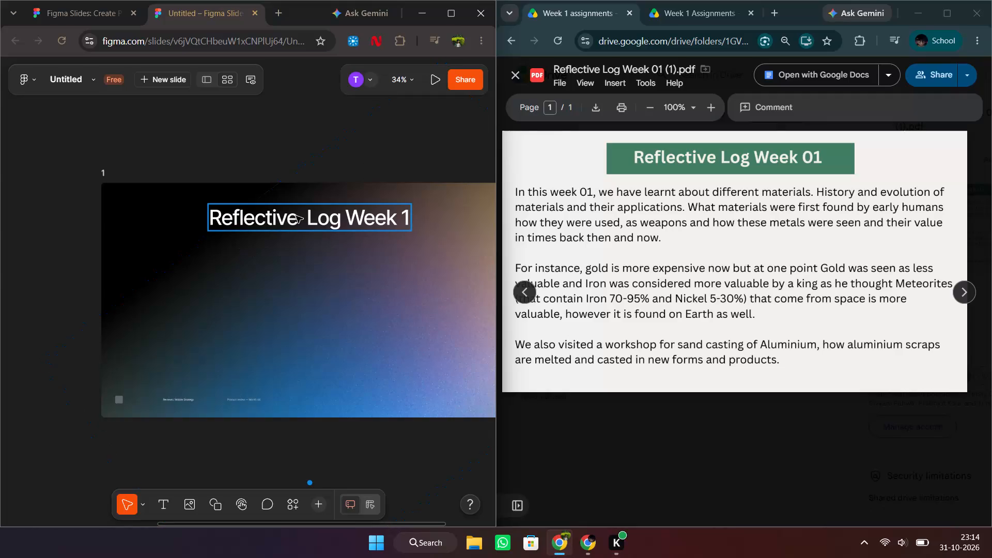
# Nudge the "Reflective Log Week 1" title slightly higher on the slide, keeping it centred horizontally, and deselect it.
pyautogui.moveTo(295, 216); pyautogui.dragTo(300, 206)
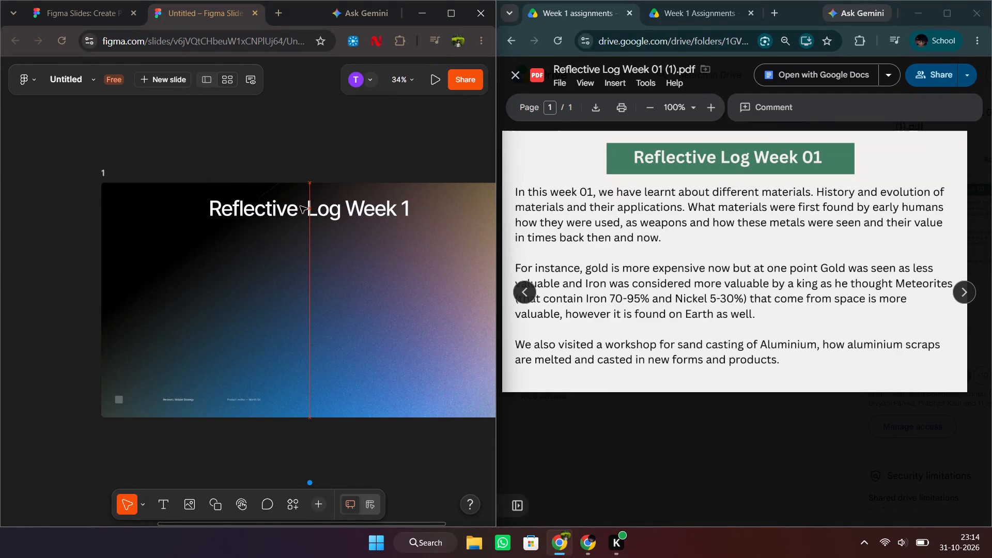
pyautogui.moveTo(300, 206); pyautogui.dragTo(299, 204)
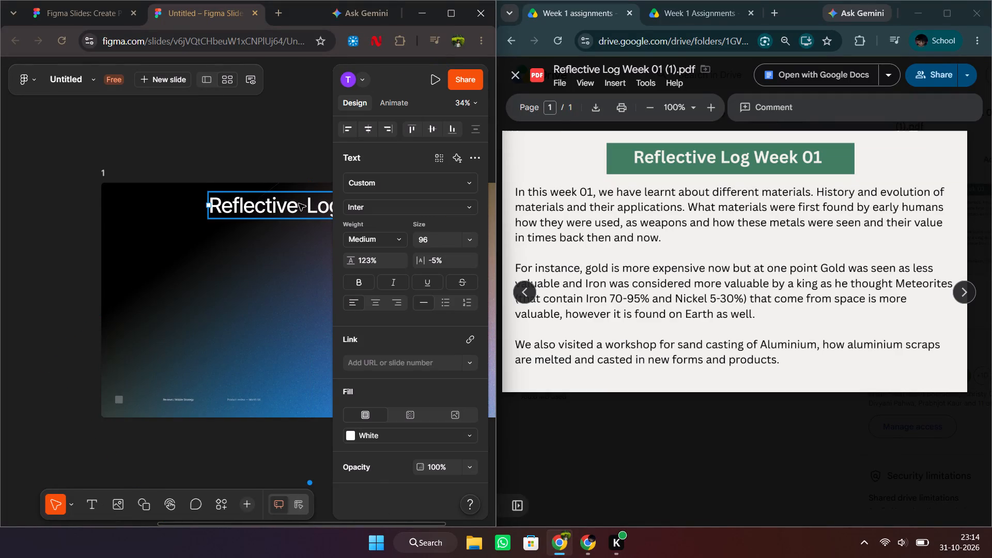
pyautogui.click(283, 159)
# Draw a text box below the title, spanning from near the slide's left edge to near its right edge.
pyautogui.hscroll(-1, 283, 159)
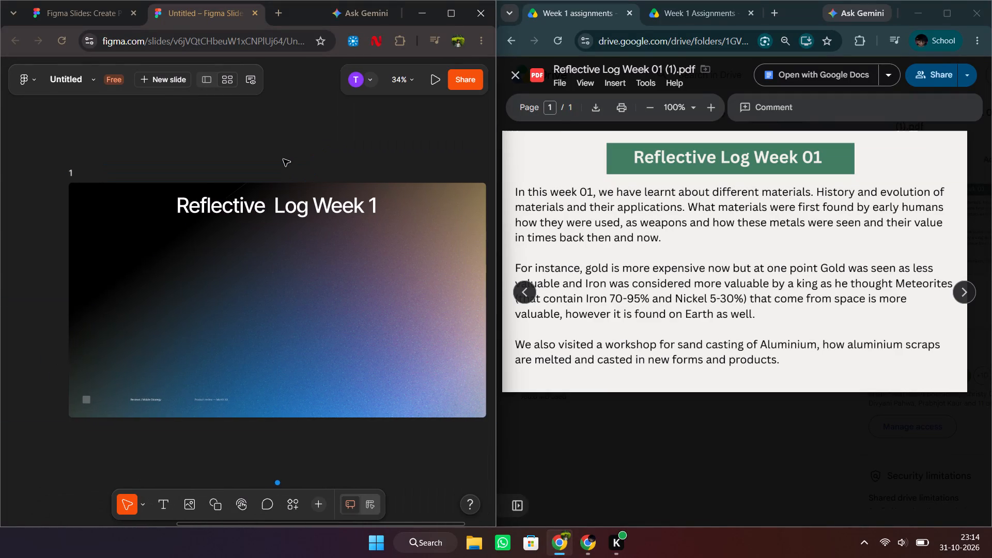
pyautogui.hscroll(-1, 283, 159)
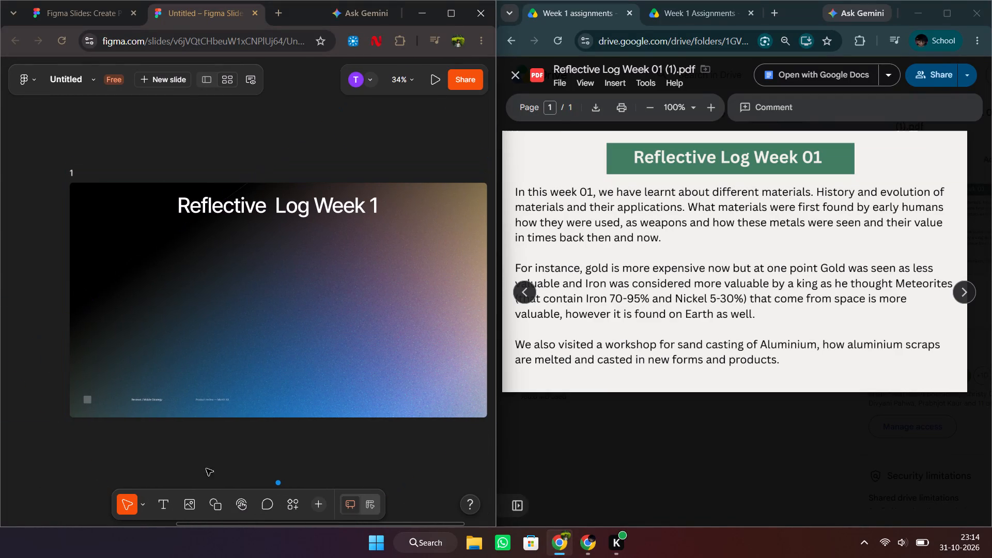
pyautogui.click(167, 503)
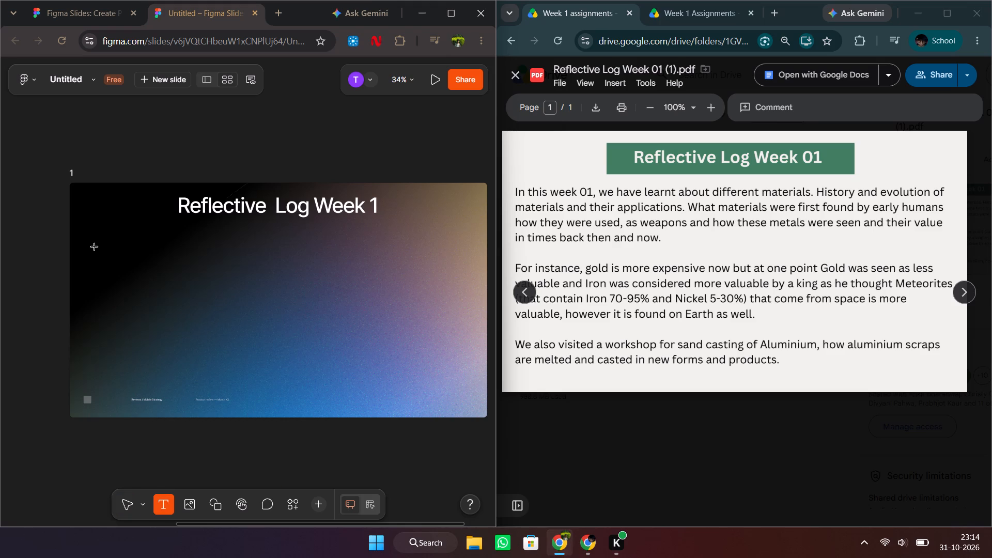
pyautogui.moveTo(95, 252); pyautogui.dragTo(312, 324)
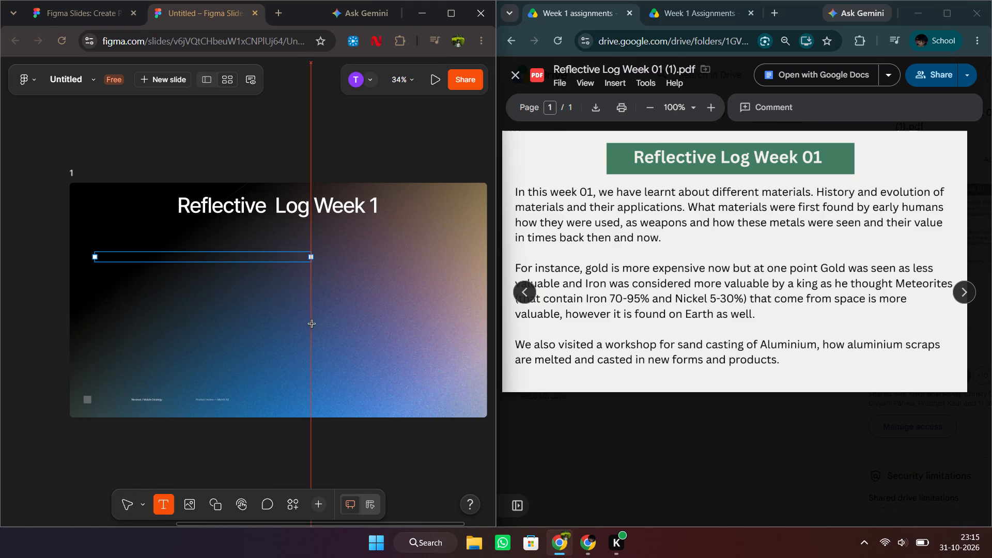
pyautogui.moveTo(312, 324); pyautogui.dragTo(435, 308)
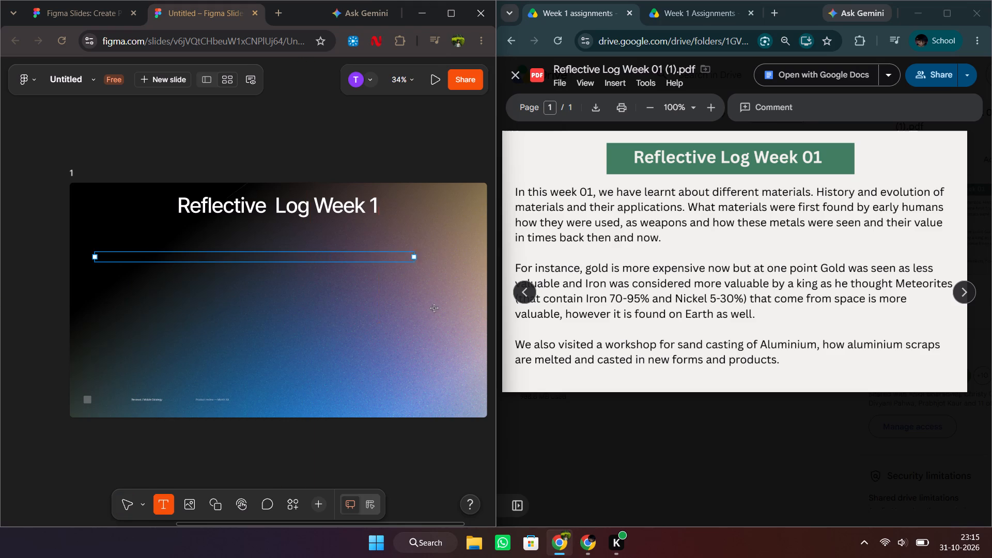
pyautogui.moveTo(435, 308); pyautogui.dragTo(469, 300)
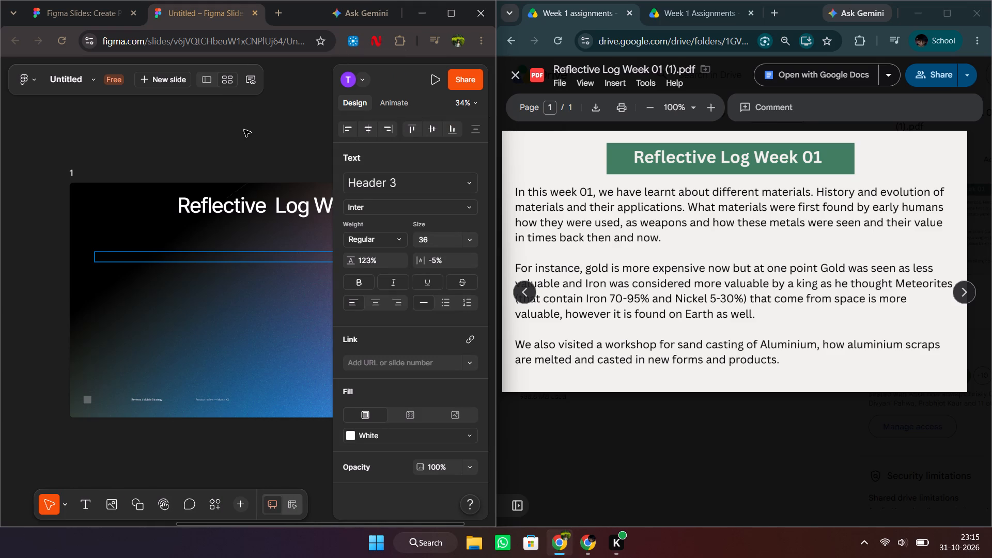
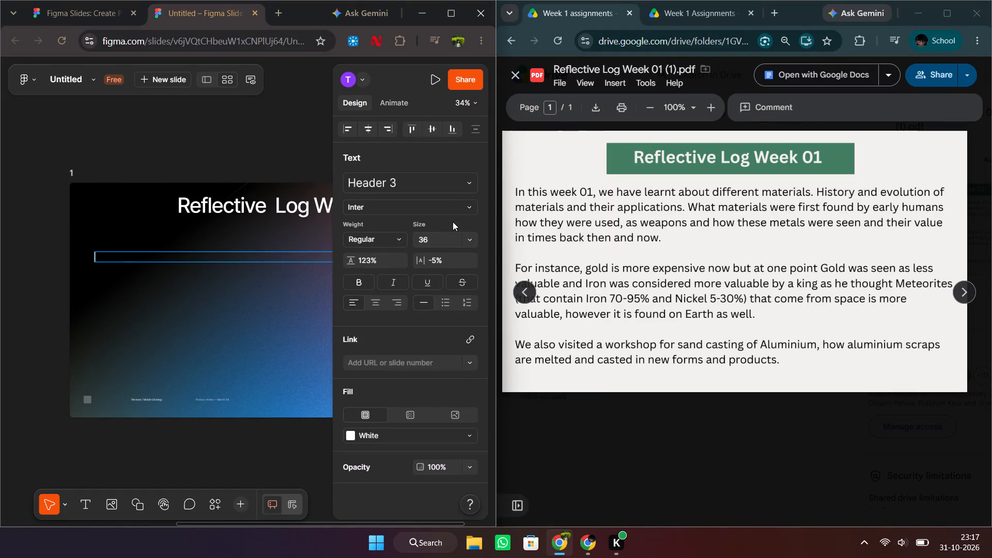
# Begin the body text in the new text box with "In this week 1, we have learnt".
pyautogui.write('In this w')
pyautogui.press('BackSpace')
pyautogui.hotkey('shift', 'w')
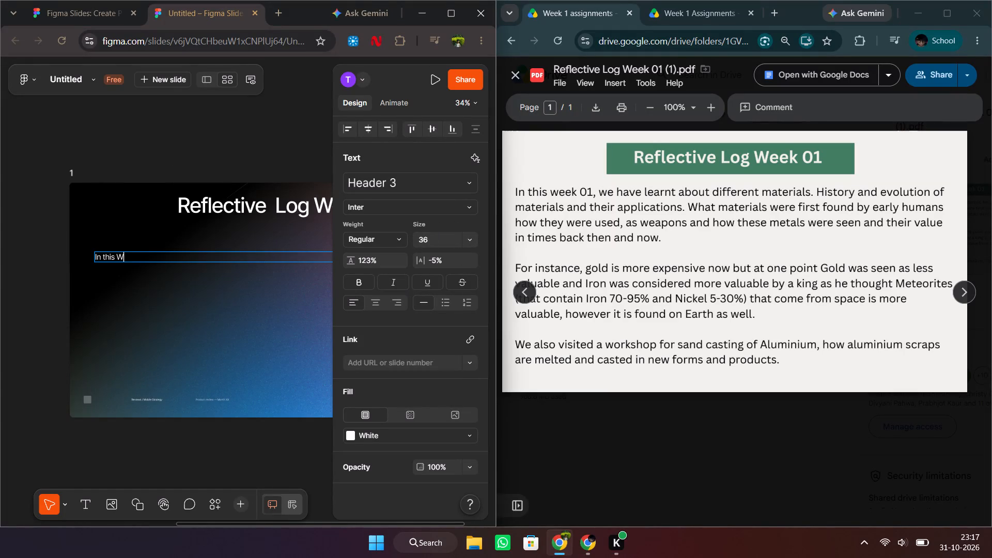
pyautogui.press('BackSpace')
pyautogui.write('week 1')
pyautogui.press('space')
pyautogui.press('BackSpace')
pyautogui.write(', we have learned')
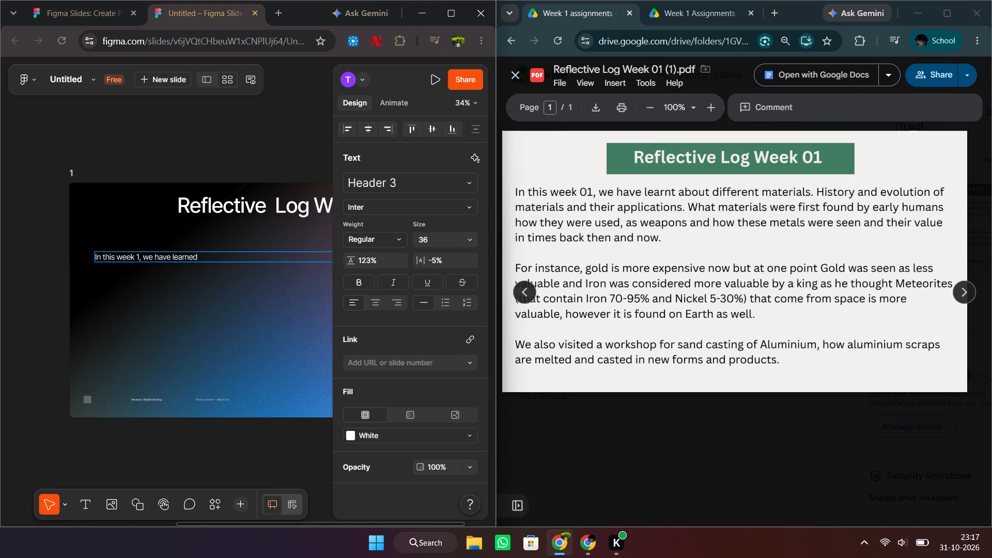
pyautogui.press('BackSpace')
pyautogui.press('t')
pyautogui.press('BackSpace')
pyautogui.press('BackSpace')
pyautogui.press('t')
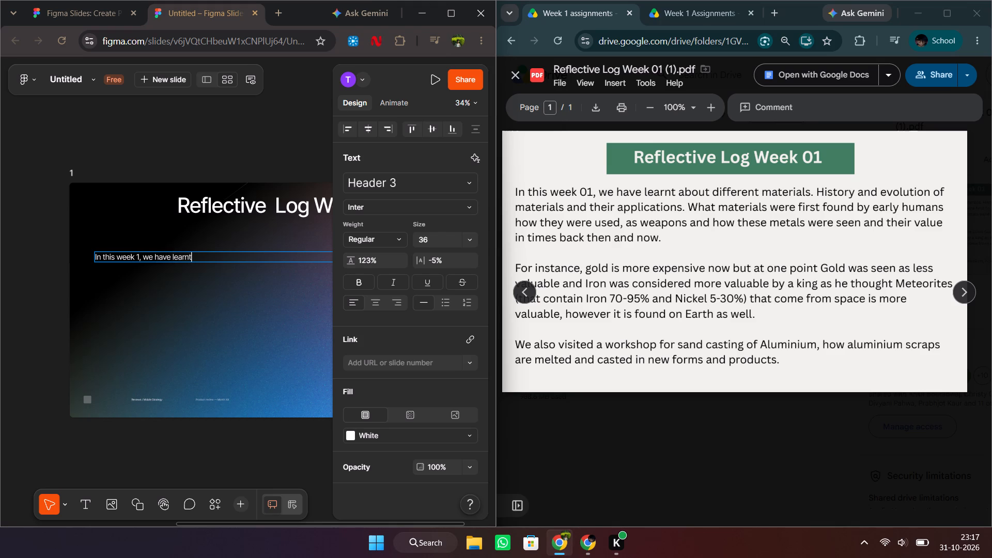
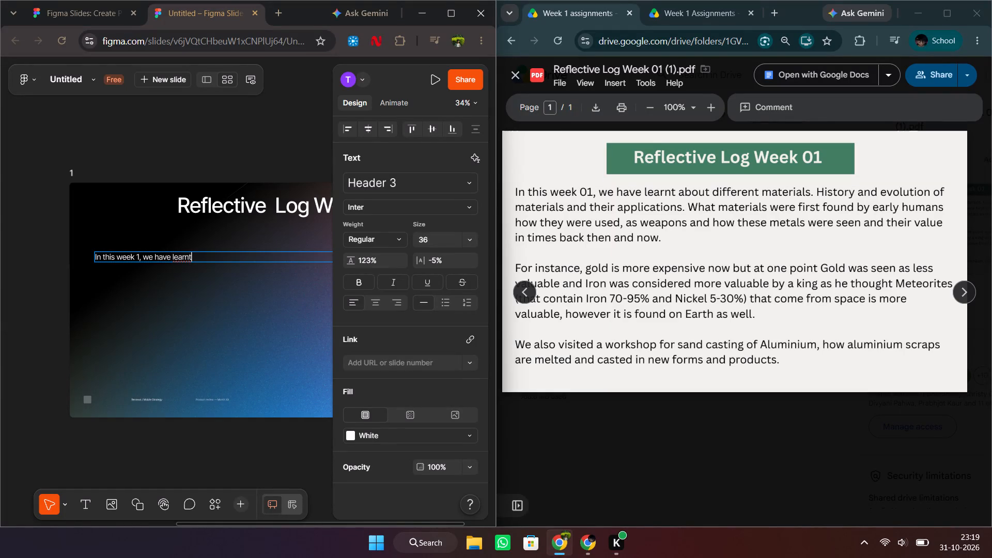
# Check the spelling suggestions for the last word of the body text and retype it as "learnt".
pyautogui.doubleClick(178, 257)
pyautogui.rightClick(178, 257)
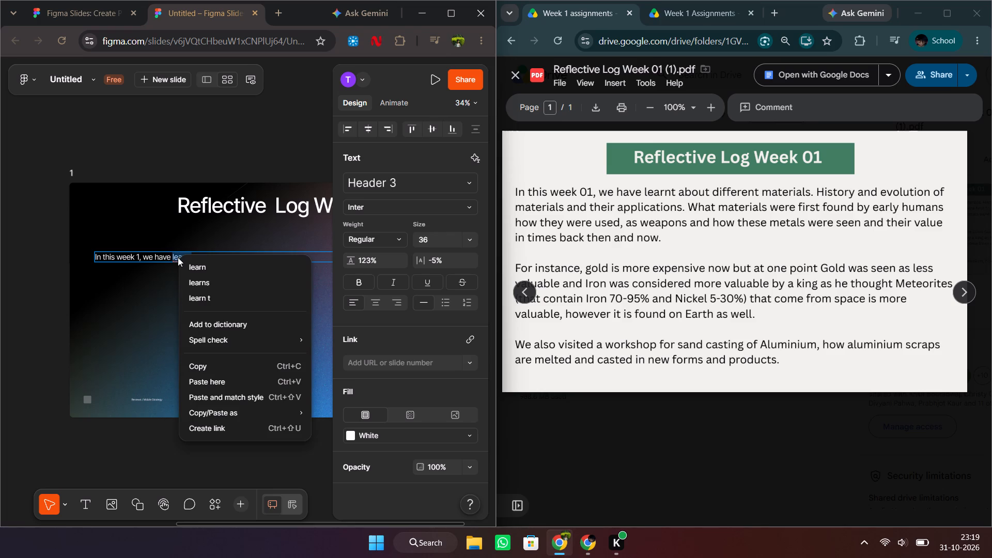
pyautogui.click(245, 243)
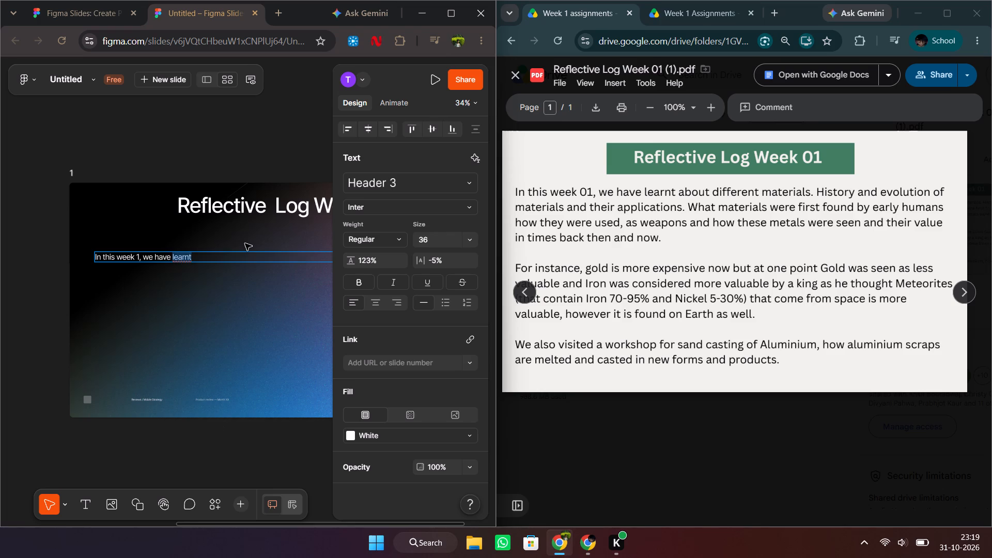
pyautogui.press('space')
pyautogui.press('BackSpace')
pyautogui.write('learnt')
# Continue the body text's opening sentence after "learnt" with "about different".
pyautogui.press('space')
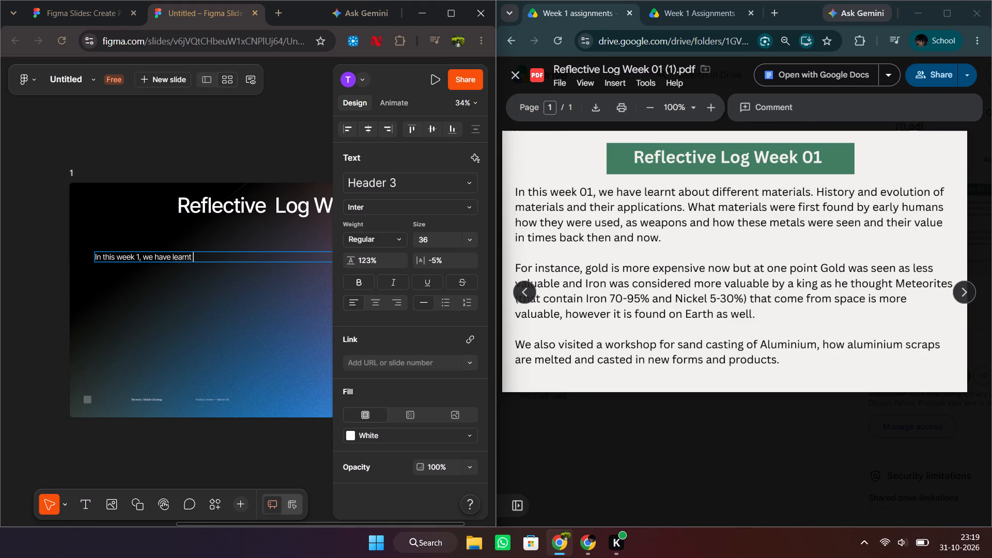
pyautogui.write('about')
pyautogui.press('space')
pyautogui.write('different')
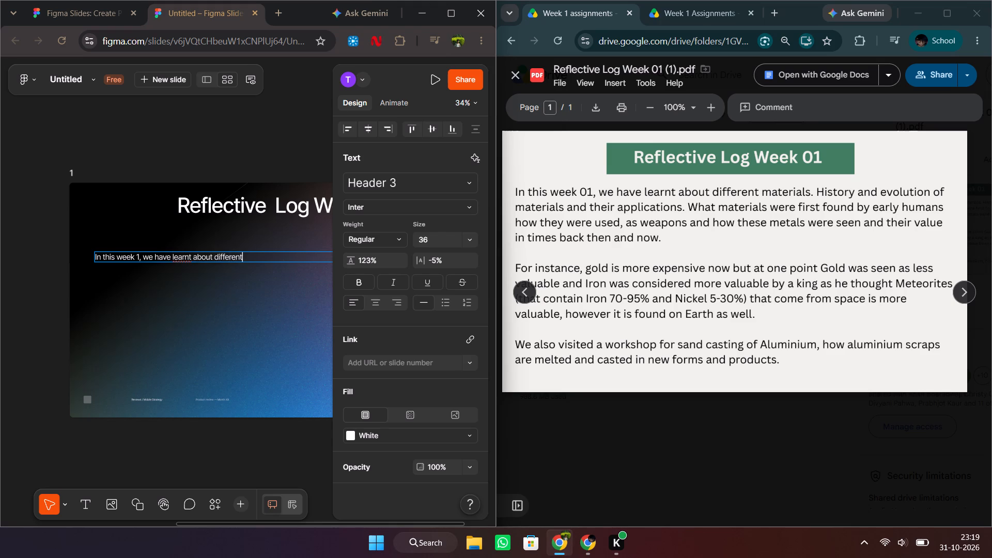
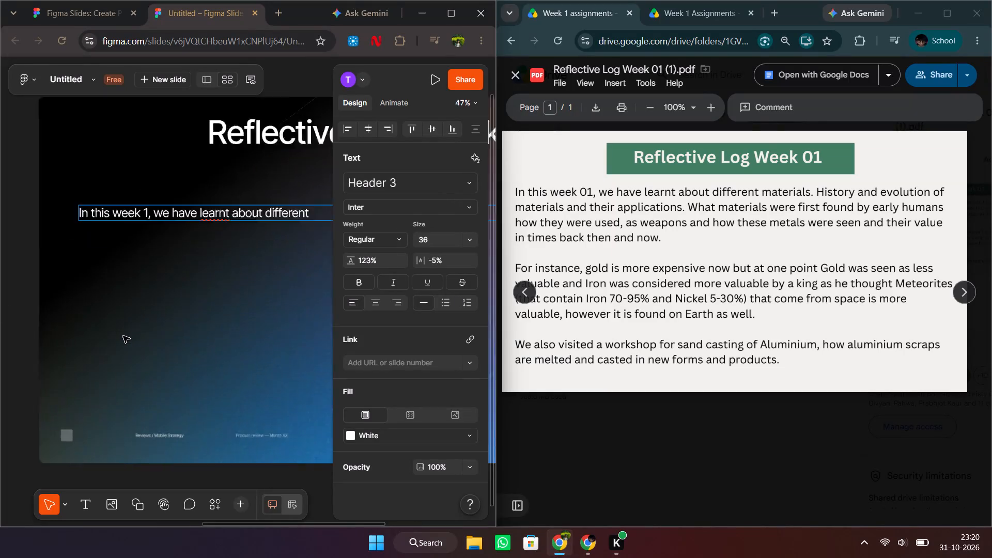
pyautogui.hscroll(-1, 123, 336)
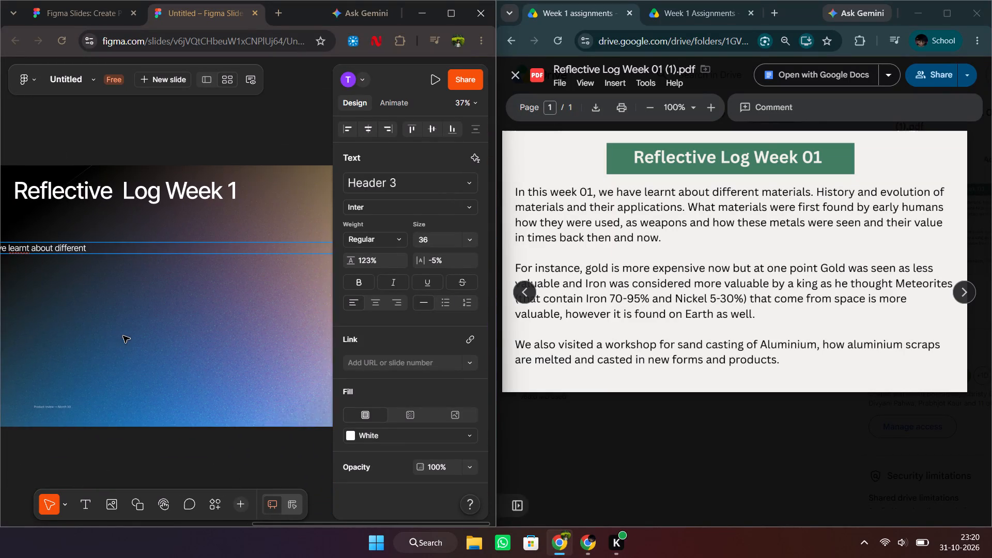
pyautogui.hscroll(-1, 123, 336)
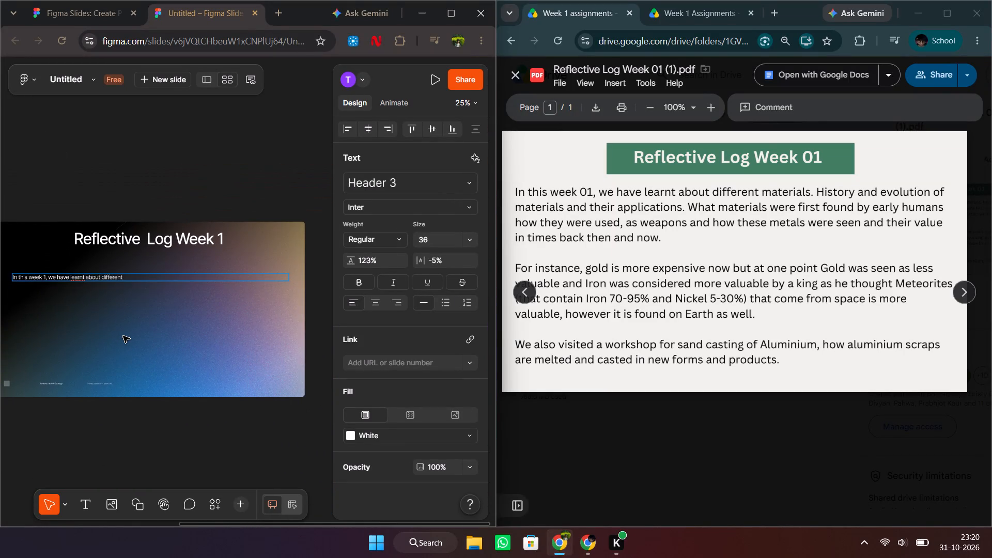
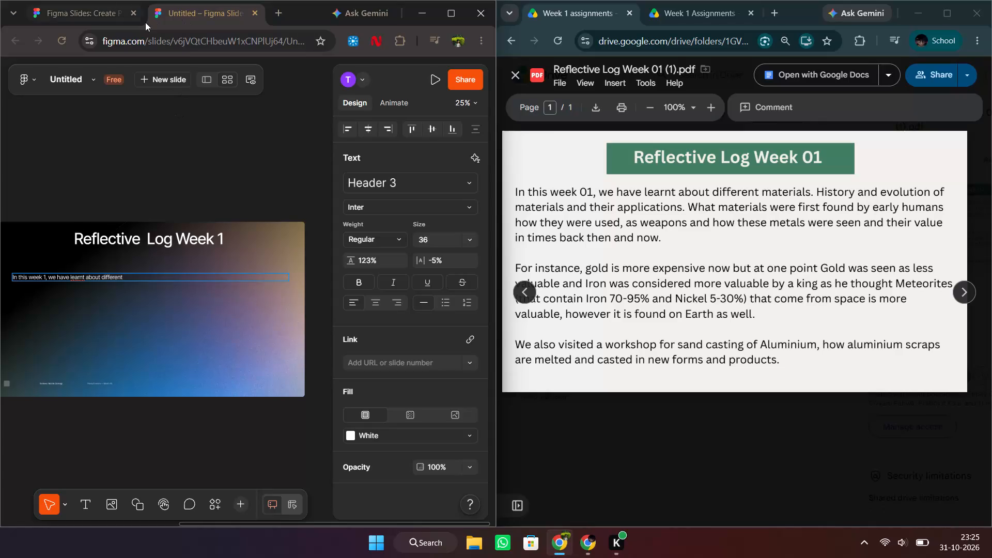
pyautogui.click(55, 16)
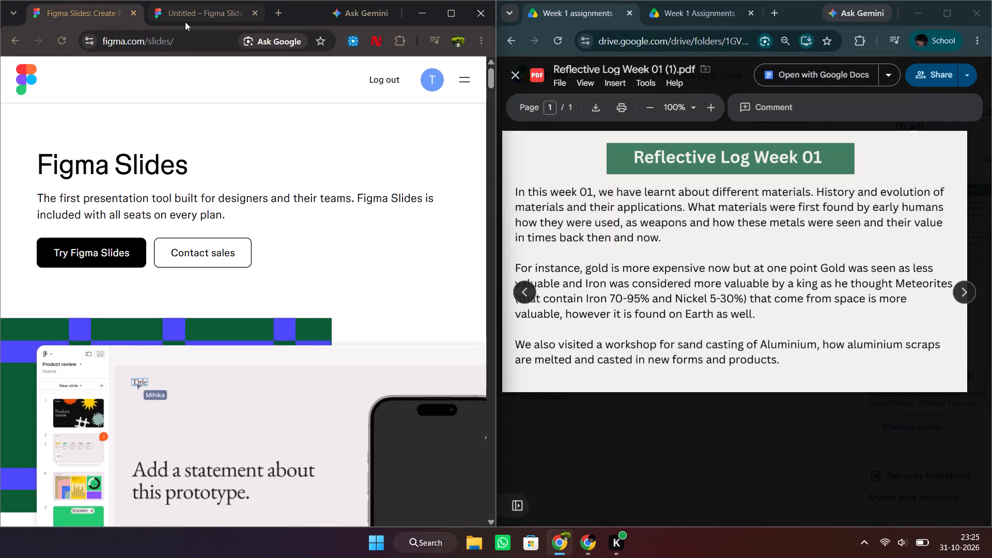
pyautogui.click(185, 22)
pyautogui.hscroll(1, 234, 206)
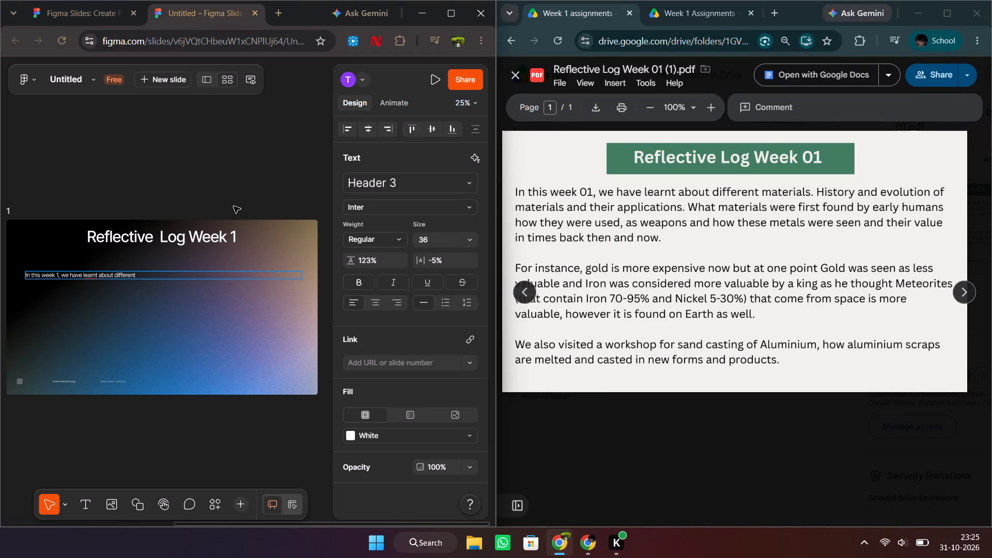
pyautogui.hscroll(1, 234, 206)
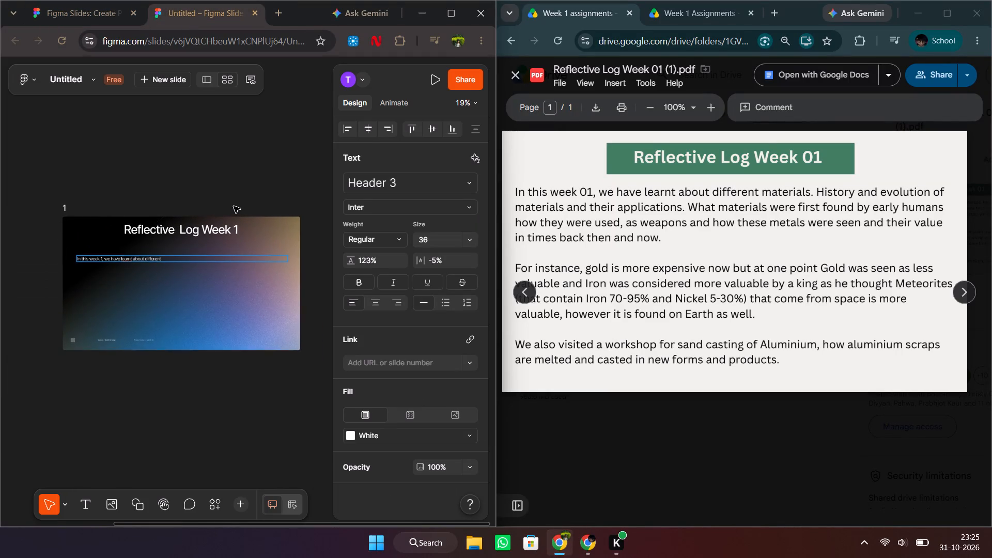
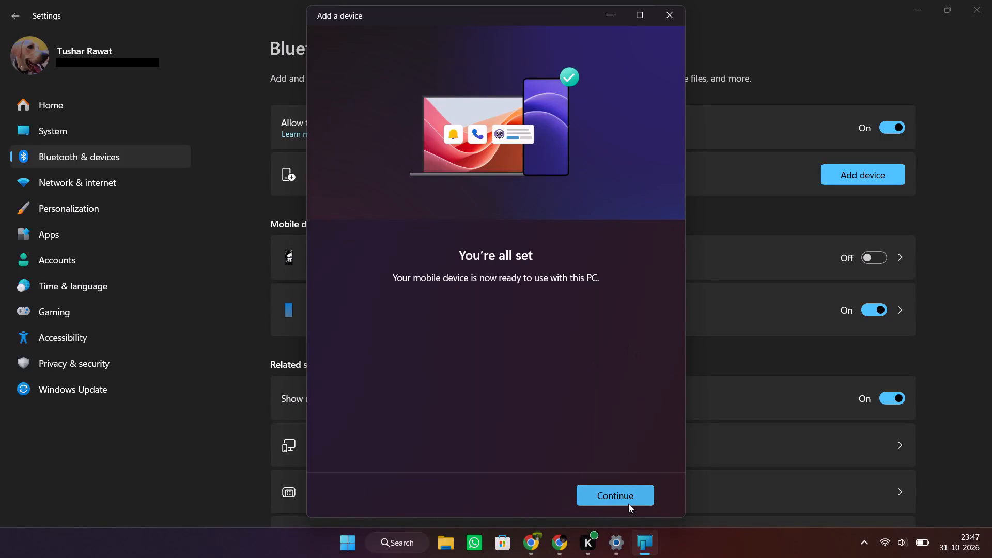
# Finish the mobile device setup wizard and return to the Mobile devices settings.
pyautogui.click(628, 504)
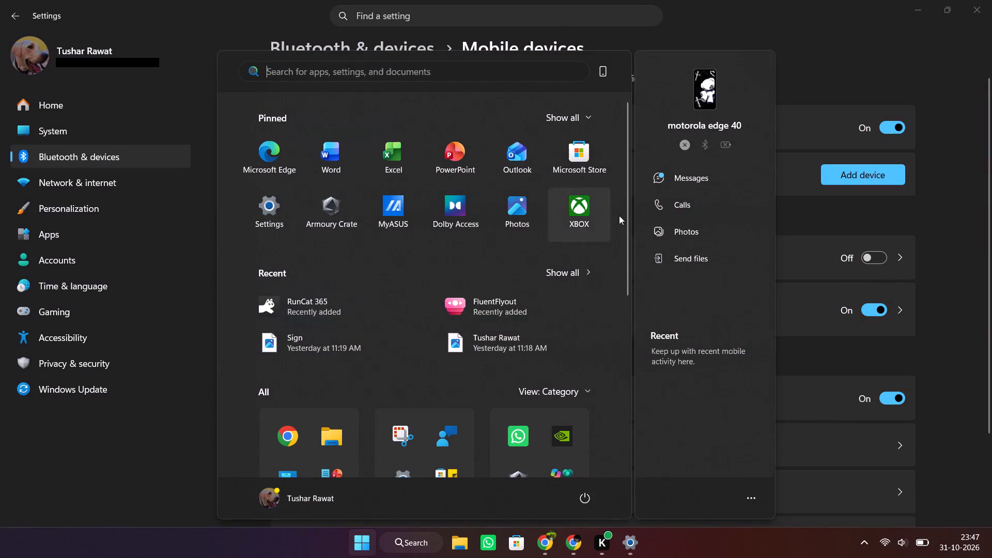
pyautogui.click(975, 288)
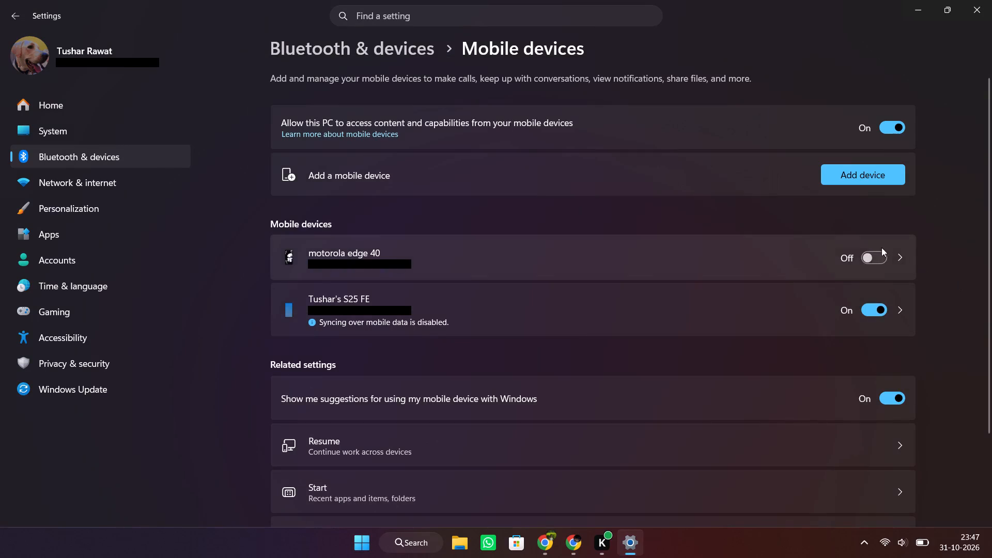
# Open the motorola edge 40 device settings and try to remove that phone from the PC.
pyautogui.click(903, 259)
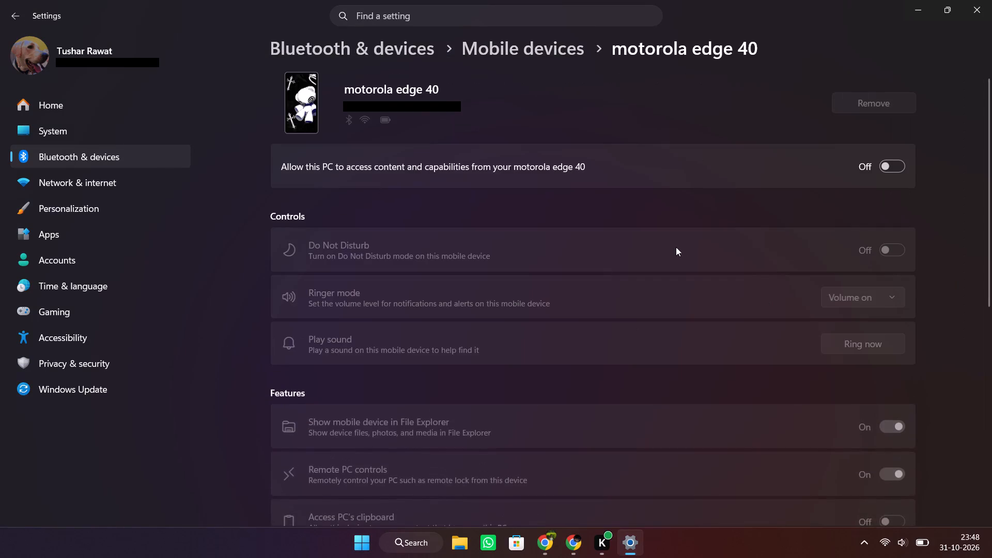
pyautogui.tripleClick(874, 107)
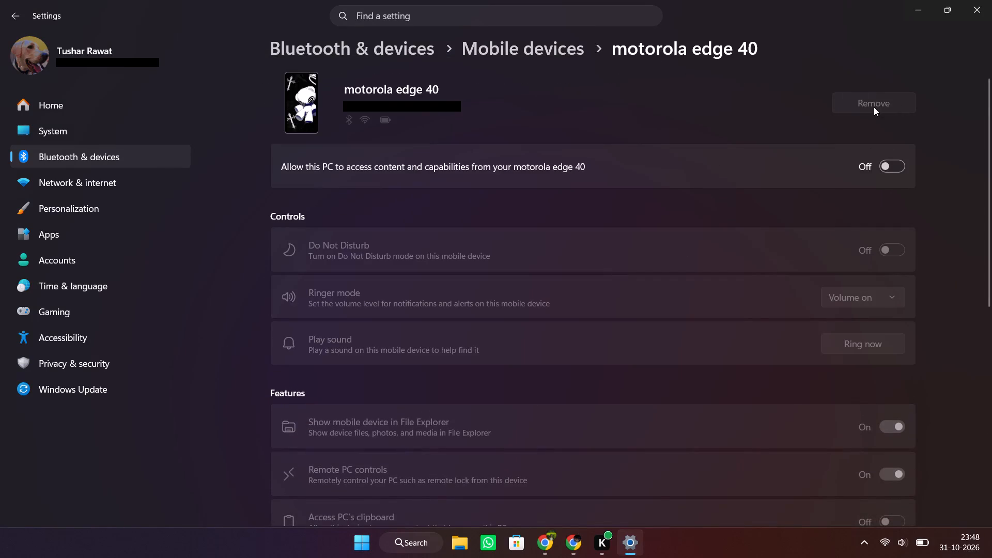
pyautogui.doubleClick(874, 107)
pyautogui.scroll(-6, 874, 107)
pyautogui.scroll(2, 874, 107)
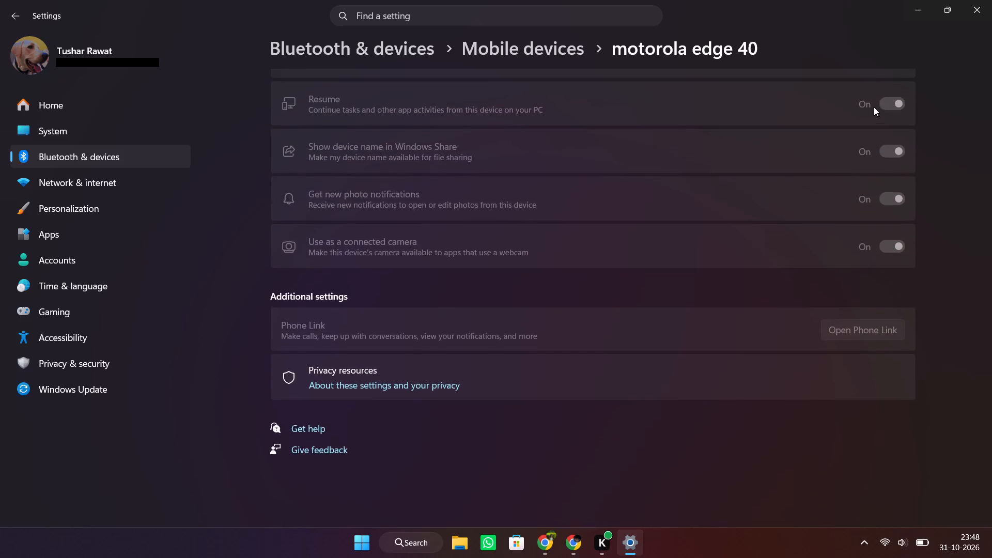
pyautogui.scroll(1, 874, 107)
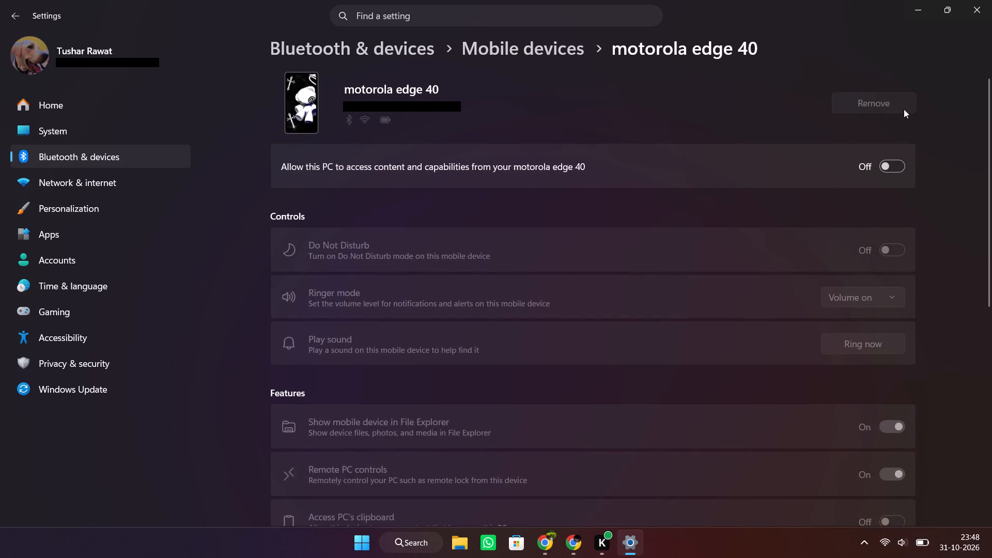
# Close the Settings window to get back to the Figma slide and the reference PDF.
pyautogui.click(991, 0)
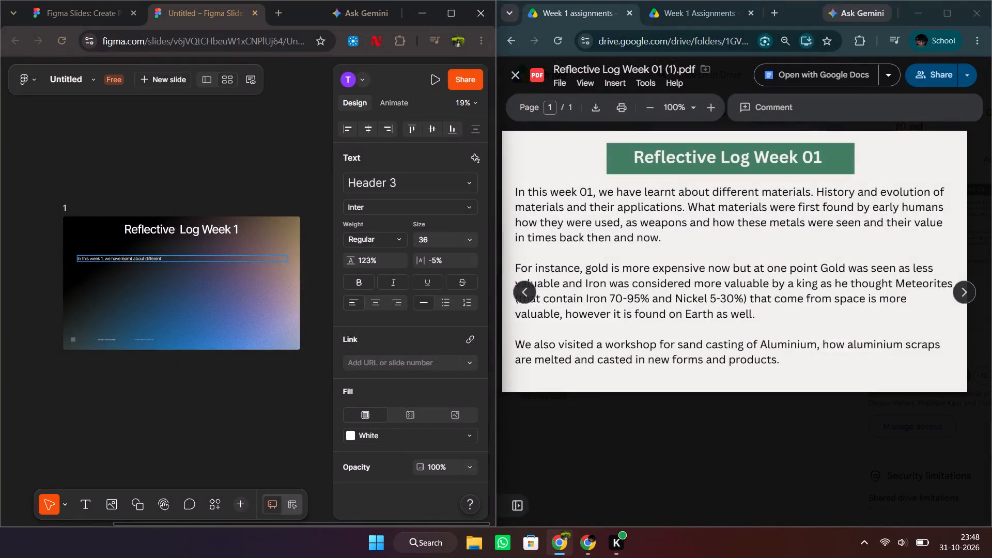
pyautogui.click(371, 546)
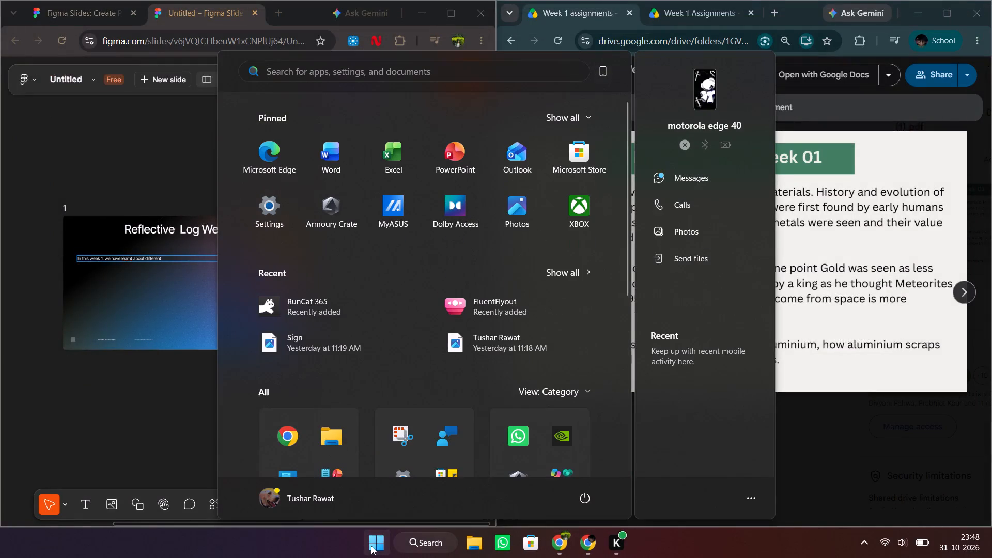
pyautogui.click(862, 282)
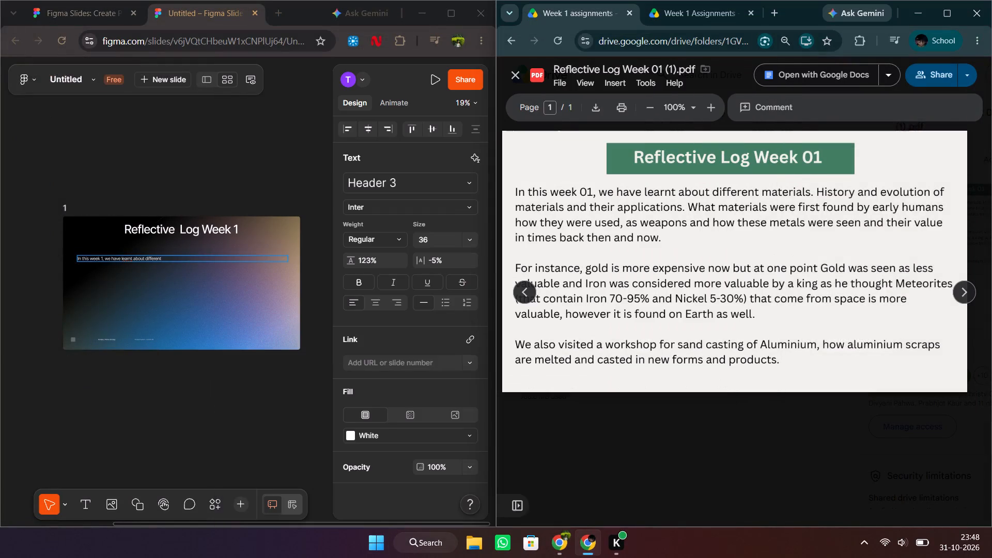
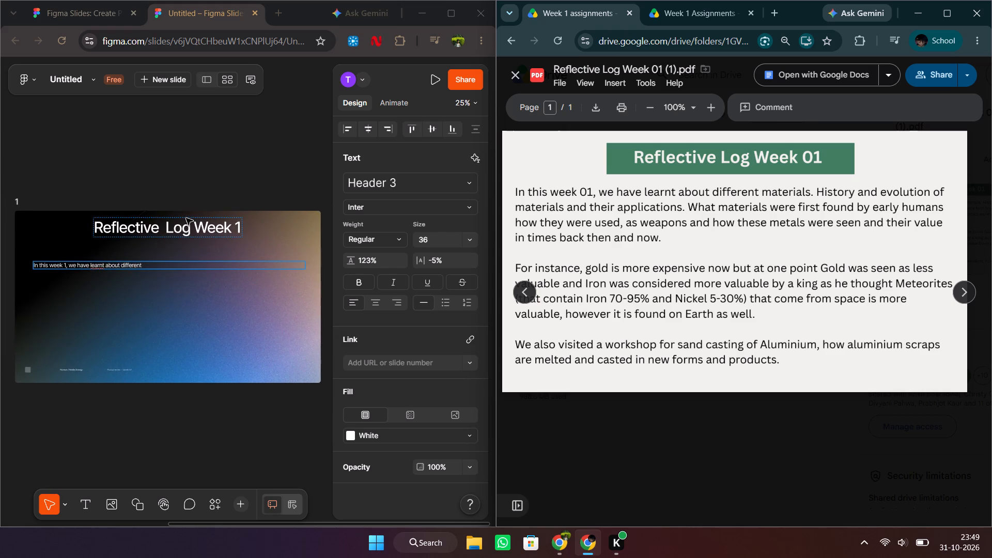
# Set the font size of the body text line "In this week 1, we have learnt about different" to 48.
pyautogui.scroll(-1, 186, 218)
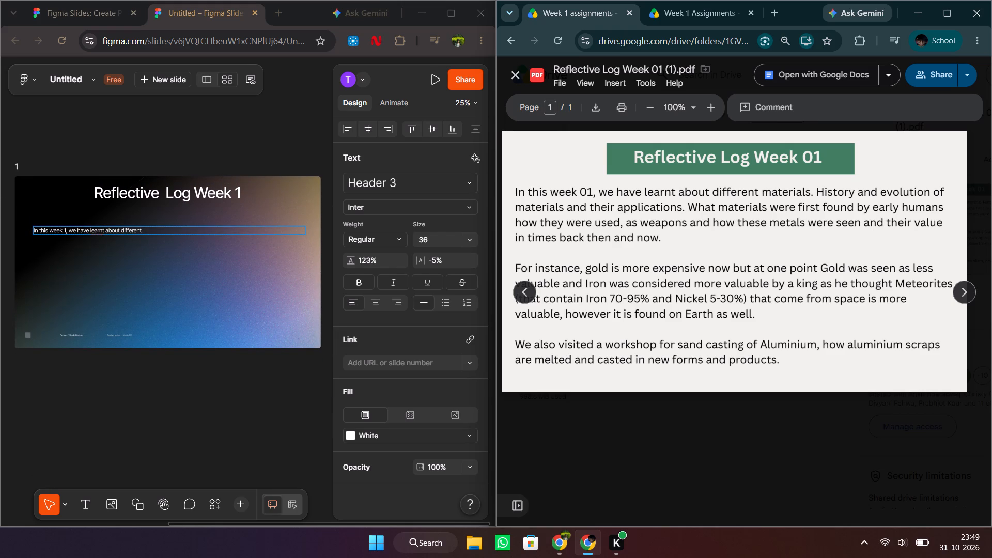
pyautogui.doubleClick(139, 230)
pyautogui.tripleClick(139, 230)
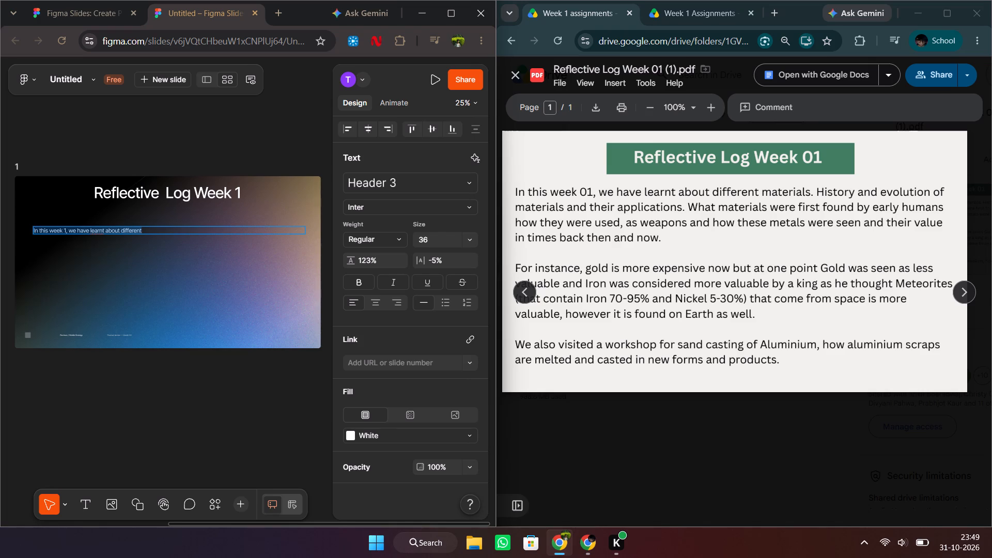
pyautogui.click(466, 240)
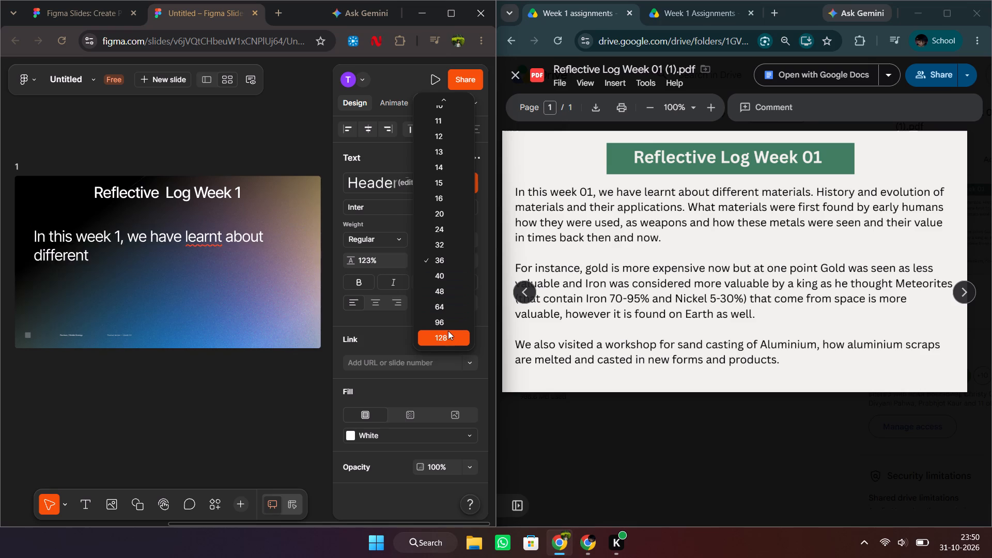
pyautogui.click(453, 285)
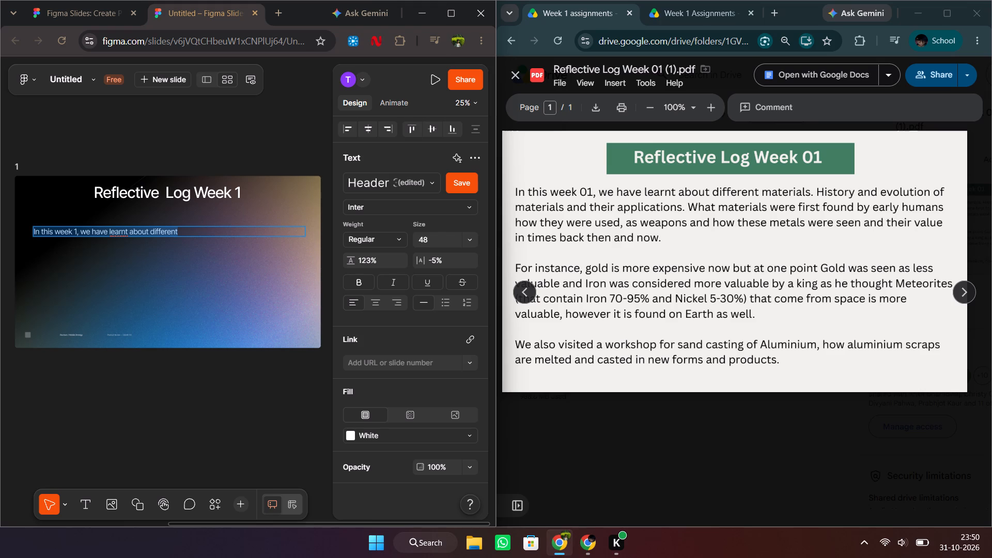
pyautogui.click(195, 309)
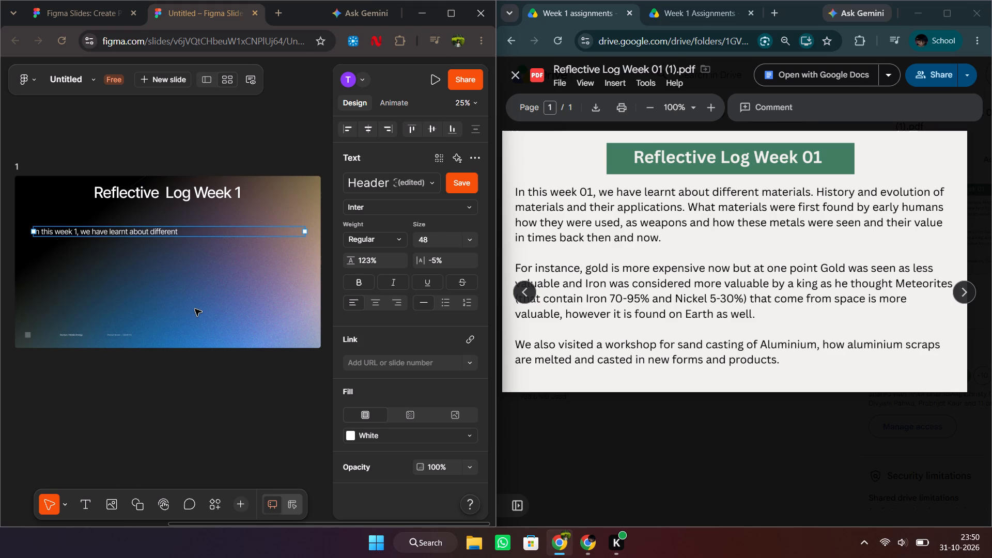
# Move the body text line up so it sits just beneath the "Reflective Log Week 1" title.
pyautogui.click(168, 235)
pyautogui.click(173, 288)
pyautogui.moveTo(179, 230); pyautogui.dragTo(175, 211)
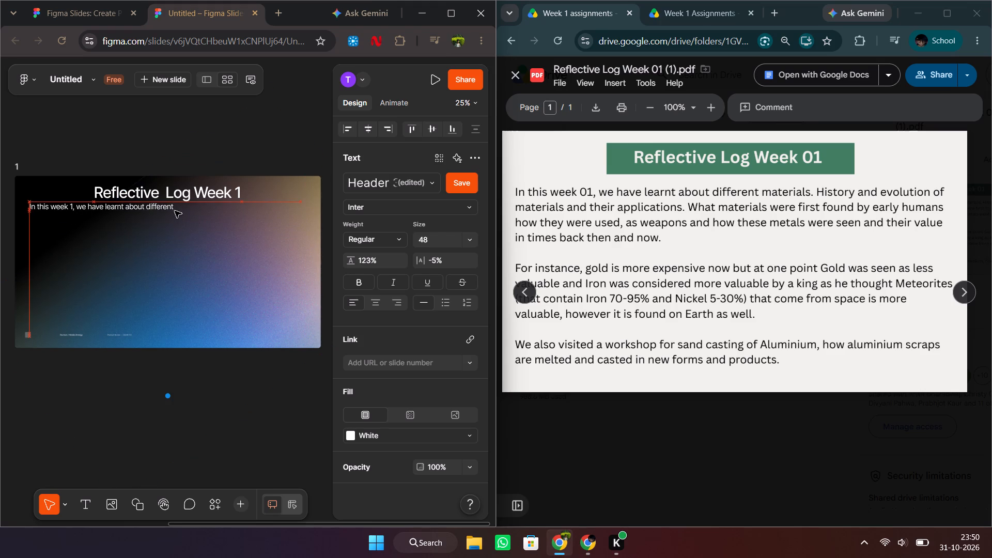
pyautogui.moveTo(175, 211); pyautogui.dragTo(177, 214)
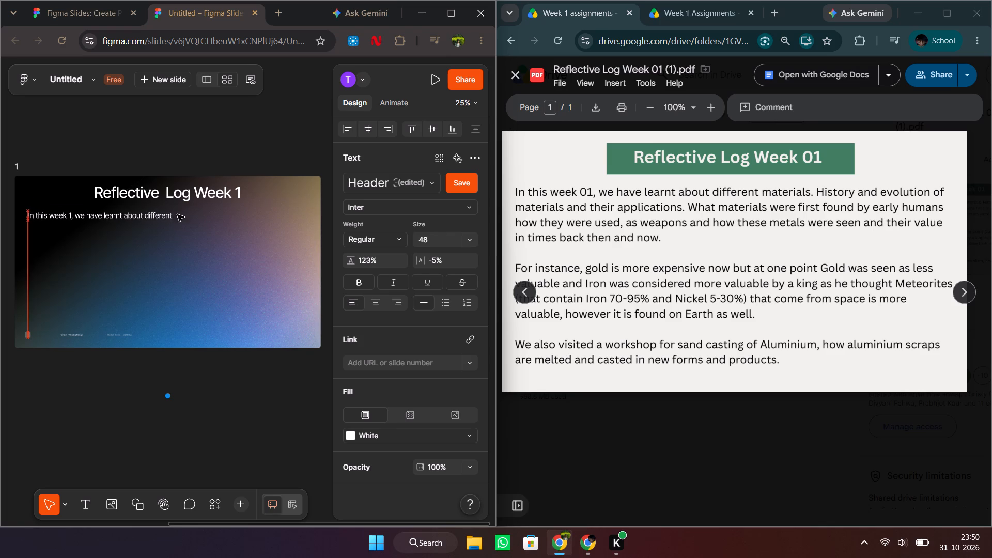
pyautogui.moveTo(177, 214); pyautogui.dragTo(175, 215)
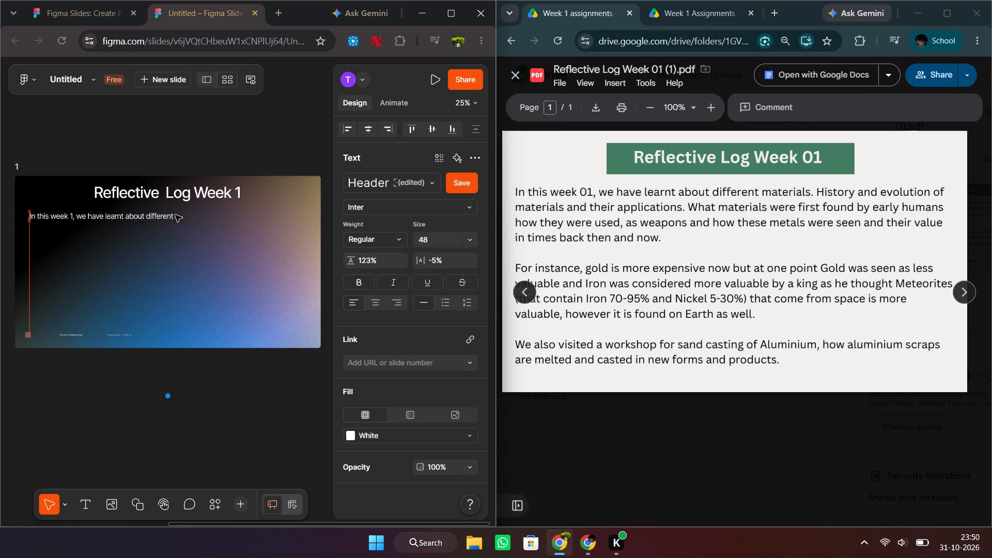
pyautogui.moveTo(175, 215); pyautogui.dragTo(175, 215)
# Move the template's small footer row off the slide, below its lower edge.
pyautogui.moveTo(115, 337); pyautogui.dragTo(99, 472)
# Shift the body text line slightly left, closer to the slide's left edge.
pyautogui.moveTo(149, 216); pyautogui.dragTo(141, 216)
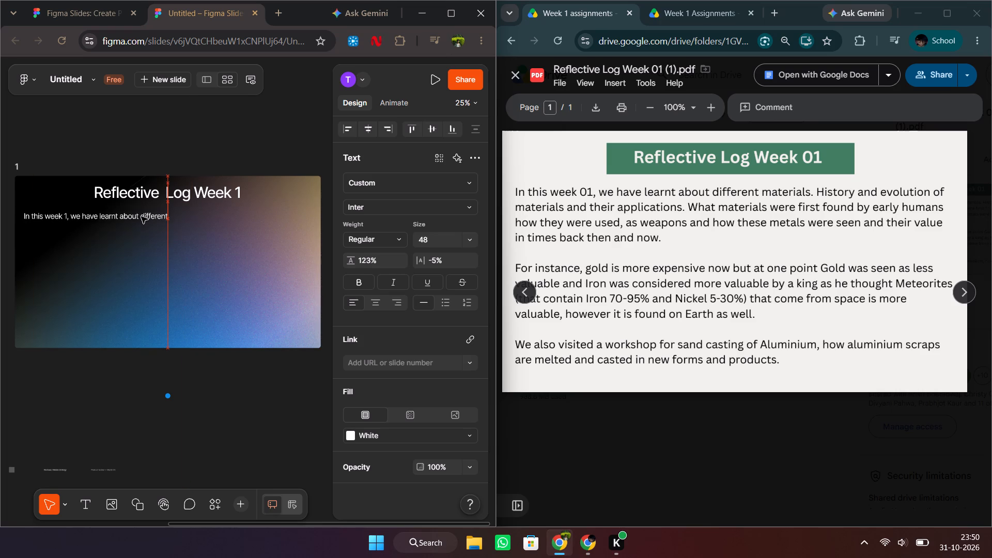
pyautogui.moveTo(141, 216); pyautogui.dragTo(140, 216)
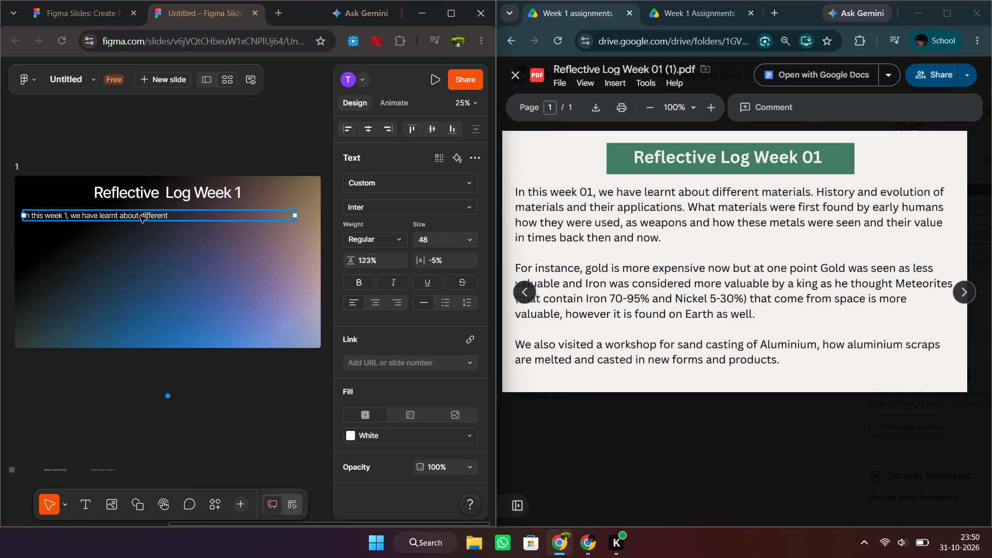
# Complete the first sentence of the body text by adding "materials." after "different".
pyautogui.click(140, 216)
pyautogui.moveTo(140, 216); pyautogui.dragTo(140, 222)
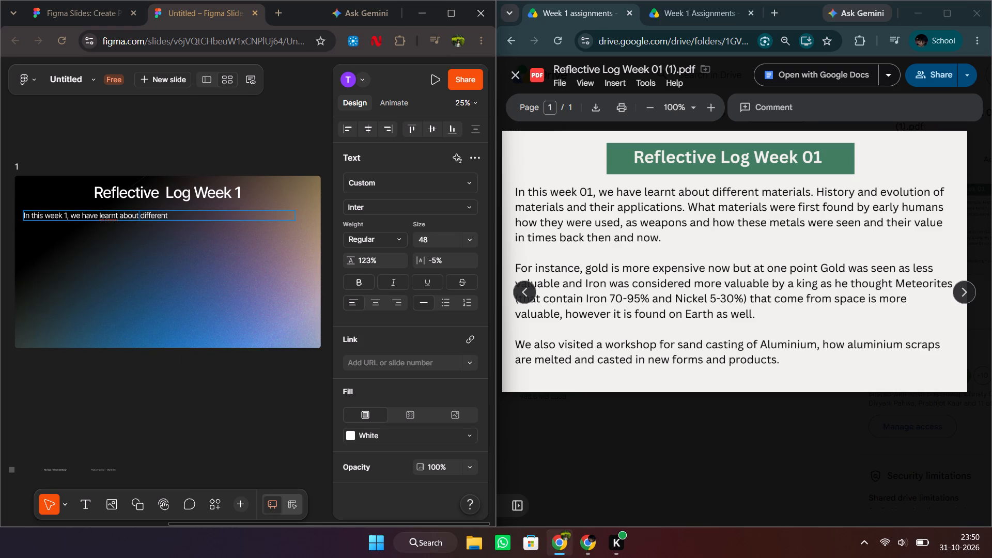
pyautogui.moveTo(140, 222); pyautogui.dragTo(184, 213)
pyautogui.click(184, 213)
pyautogui.press('space')
pyautogui.write('materials')
pyautogui.press('.')
pyautogui.press('space')
# Continue the body text with "For example there properties".
pyautogui.write('For')
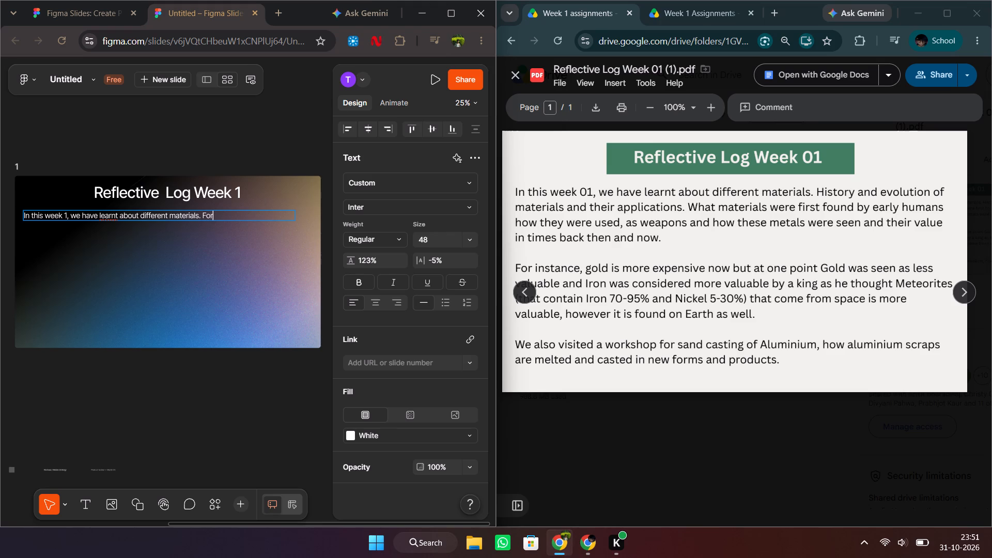
pyautogui.press('space')
pyautogui.write('E')
pyautogui.press('BackSpace')
pyautogui.press('BackSpace')
pyautogui.press('space')
pyautogui.write('example')
pyautogui.press('space')
pyautogui.write('there')
pyautogui.press('space')
pyautogui.write('properties')
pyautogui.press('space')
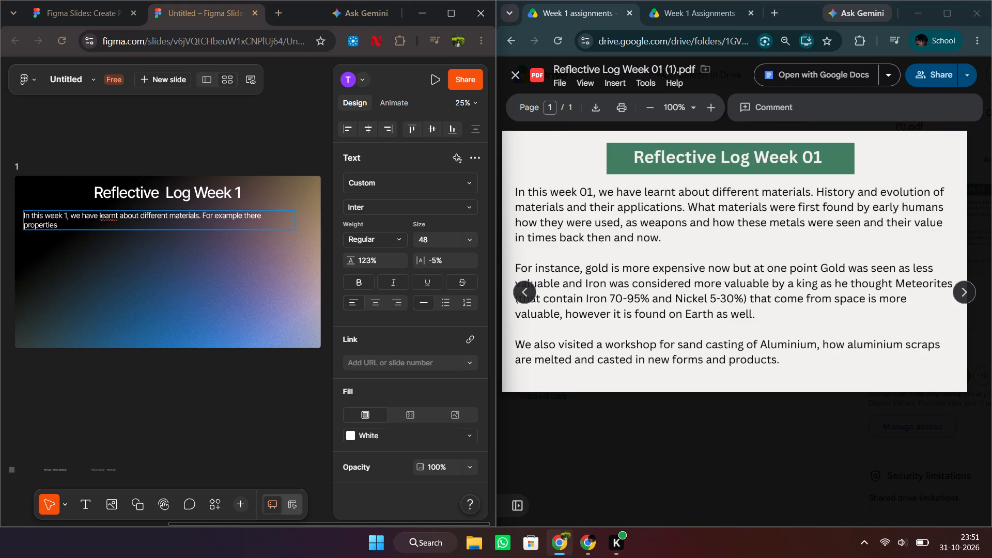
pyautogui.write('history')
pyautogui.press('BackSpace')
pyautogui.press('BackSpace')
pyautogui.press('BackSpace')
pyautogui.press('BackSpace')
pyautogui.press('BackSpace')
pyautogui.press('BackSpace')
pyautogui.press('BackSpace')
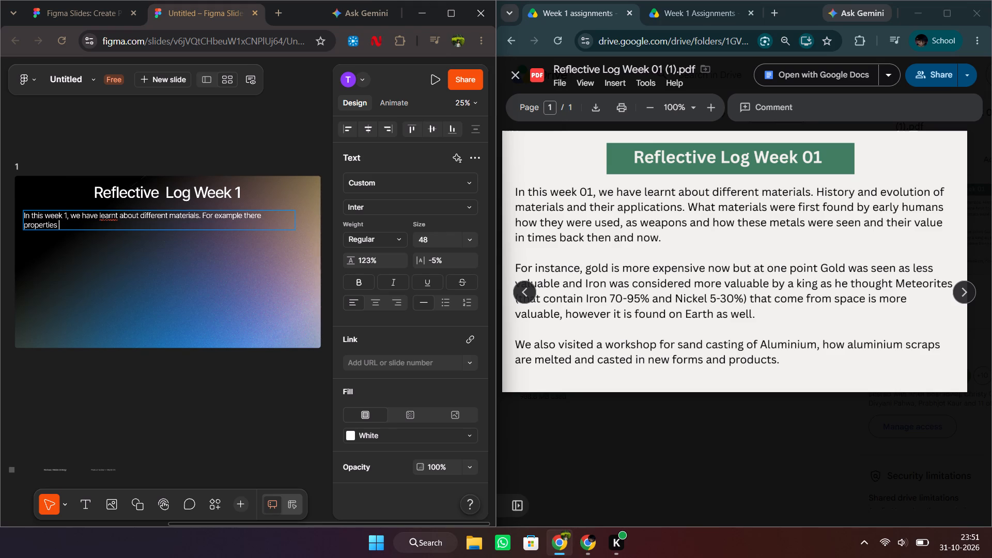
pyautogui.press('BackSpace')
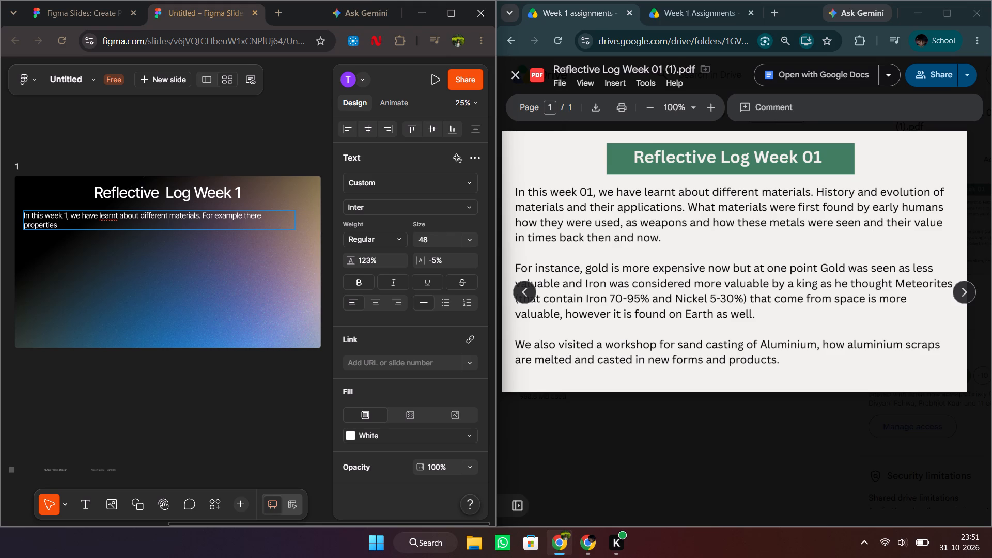
# Continue the body text after "properties" with ", History and evolution of materials,".
pyautogui.write(', History and evl')
pyautogui.press('BackSpace')
pyautogui.write('olutions.')
pyautogui.press('BackSpace')
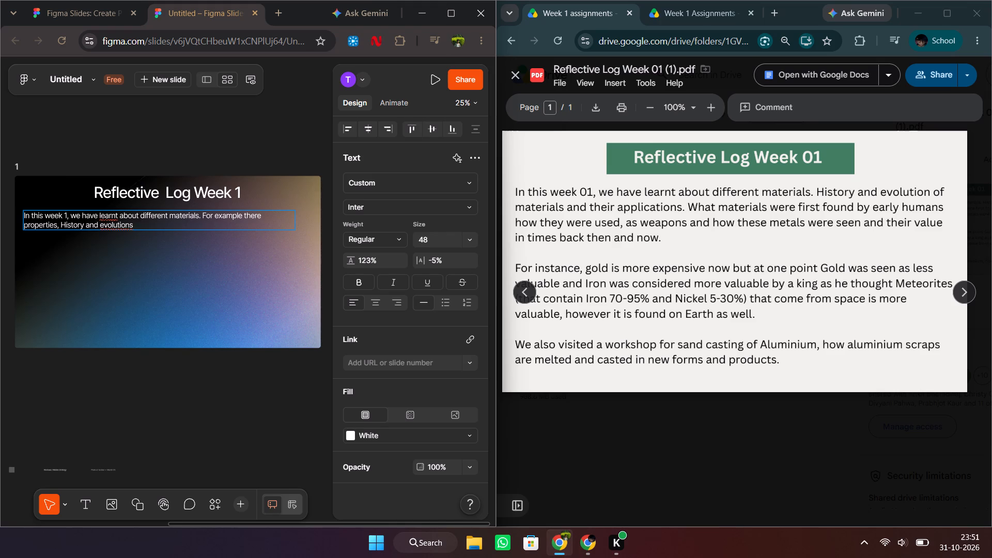
pyautogui.press('BackSpace')
pyautogui.press('space')
pyautogui.write('of')
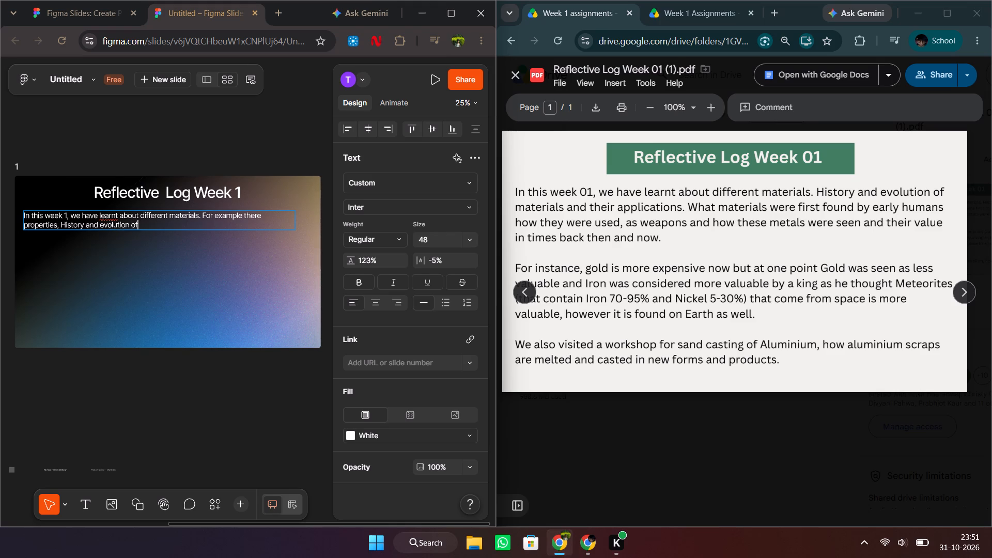
pyautogui.press('space')
pyautogui.write('materials')
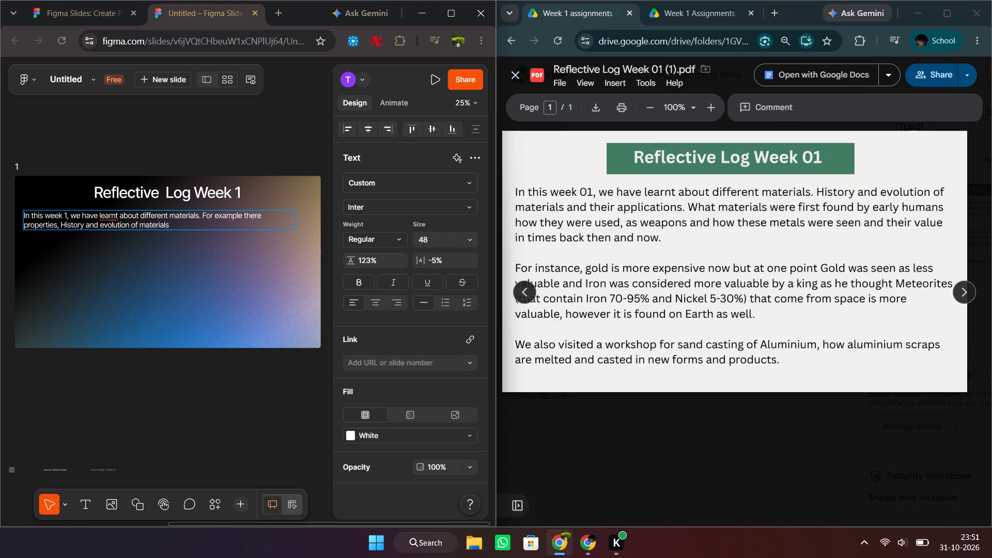
pyautogui.press(',')
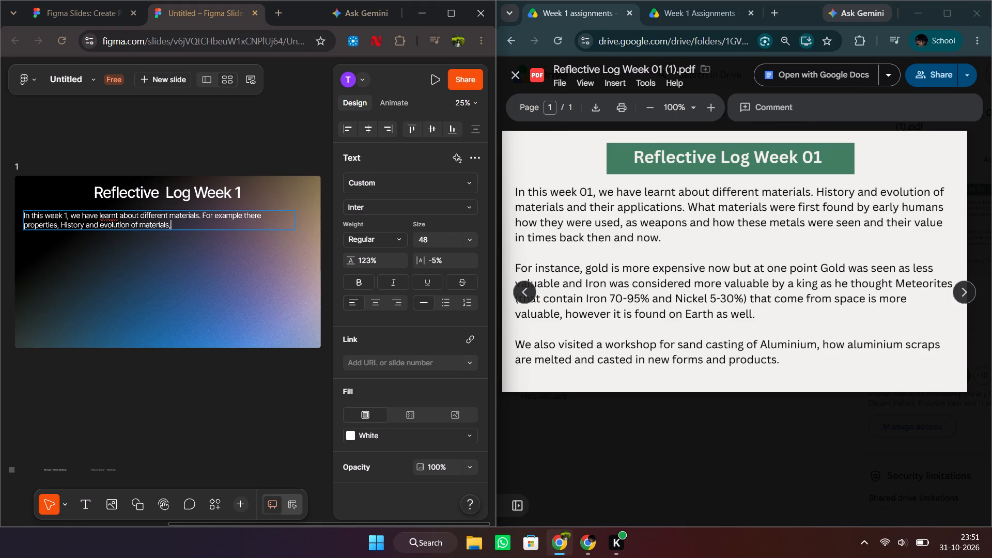
# Finish the second sentence of the body text with "and their application in our surroundings products.".
pyautogui.press('space')
pyautogui.write('and their application')
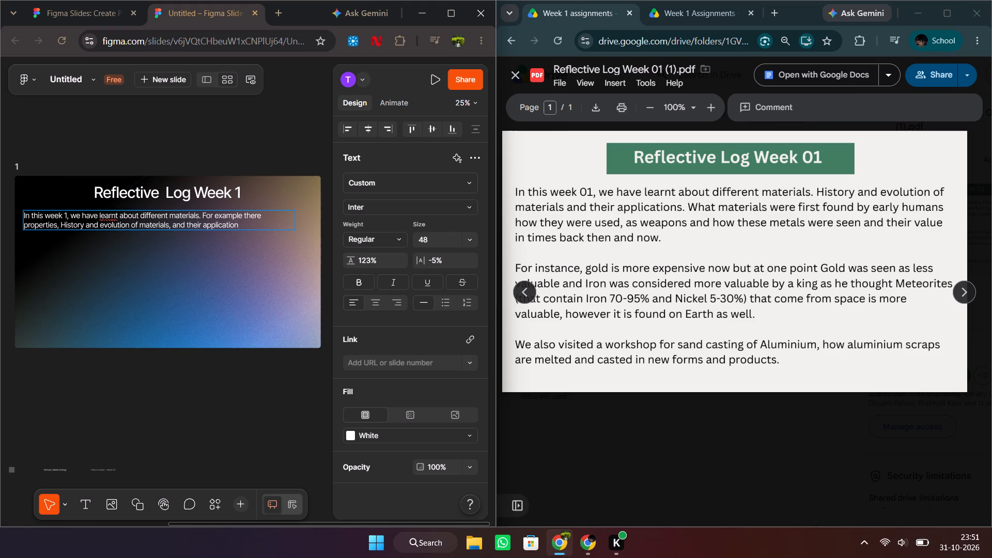
pyautogui.press('space')
pyautogui.write('in')
pyautogui.press('BackSpace')
pyautogui.press('BackSpace')
pyautogui.write('in our surroundings')
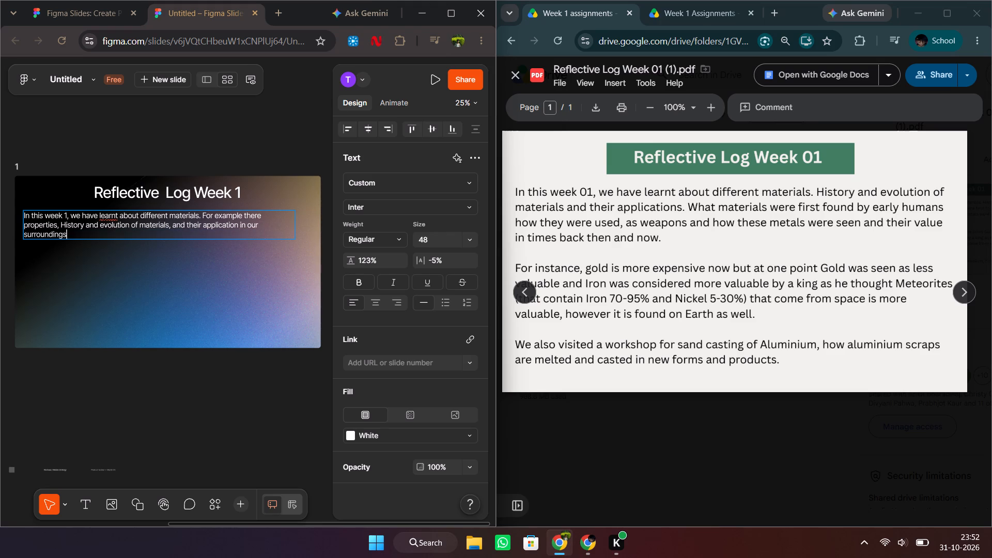
pyautogui.press('space')
pyautogui.write('products')
pyautogui.press('.')
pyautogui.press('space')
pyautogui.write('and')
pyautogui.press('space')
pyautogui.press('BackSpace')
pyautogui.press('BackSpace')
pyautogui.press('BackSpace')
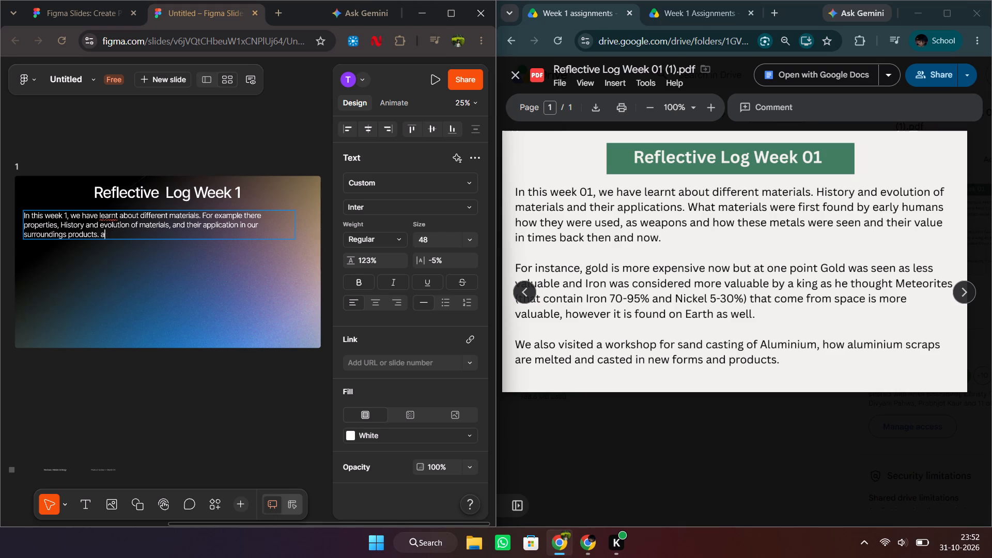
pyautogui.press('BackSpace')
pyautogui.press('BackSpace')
# Replace the full stop after "surroundings products" in the body text with a comma.
pyautogui.press('BackSpace')
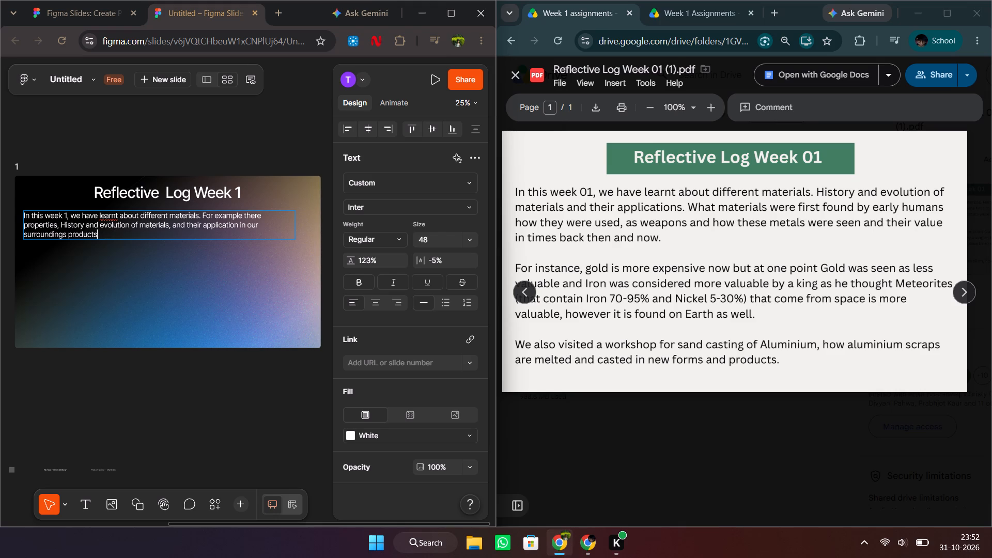
pyautogui.press(',')
# Delete "and" before "their application" in the body text, and resume after "products," with a space.
pyautogui.click(186, 226)
pyautogui.press('BackSpace')
pyautogui.press('BackSpace')
pyautogui.press('BackSpace')
pyautogui.press('BackSpace')
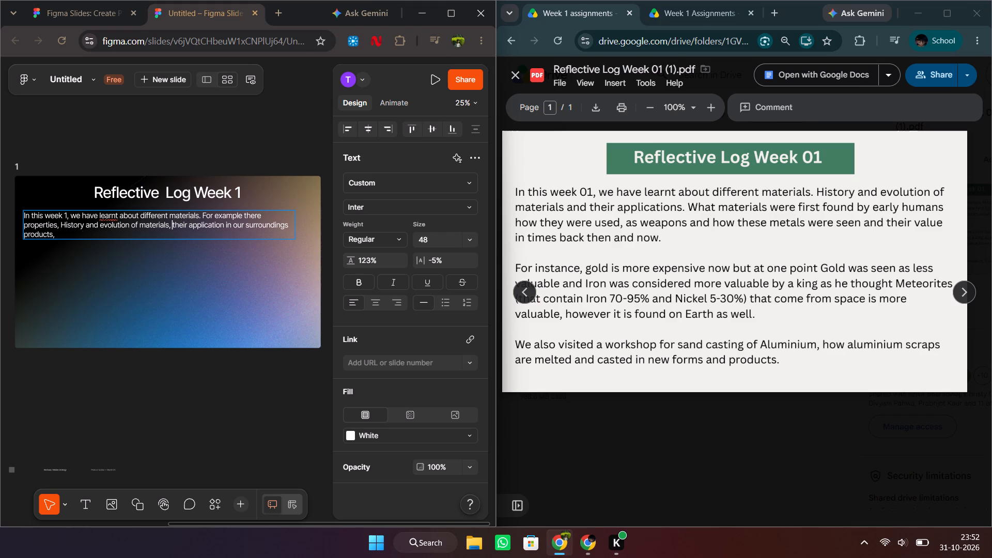
pyautogui.click(207, 233)
pyautogui.press('space')
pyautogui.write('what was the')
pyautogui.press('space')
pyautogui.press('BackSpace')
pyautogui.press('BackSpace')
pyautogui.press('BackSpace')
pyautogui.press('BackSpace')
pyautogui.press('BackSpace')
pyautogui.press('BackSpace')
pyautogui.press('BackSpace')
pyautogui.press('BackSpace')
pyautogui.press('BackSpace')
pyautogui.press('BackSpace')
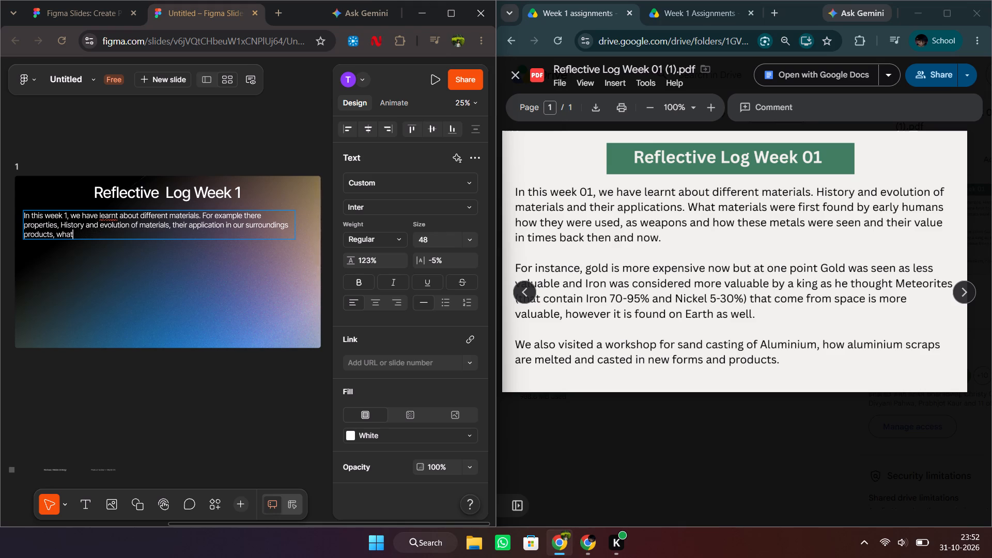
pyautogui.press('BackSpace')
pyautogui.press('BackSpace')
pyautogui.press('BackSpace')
# Continue the body text after "products," with "how the material was found, how they used it".
pyautogui.write('how the material was found')
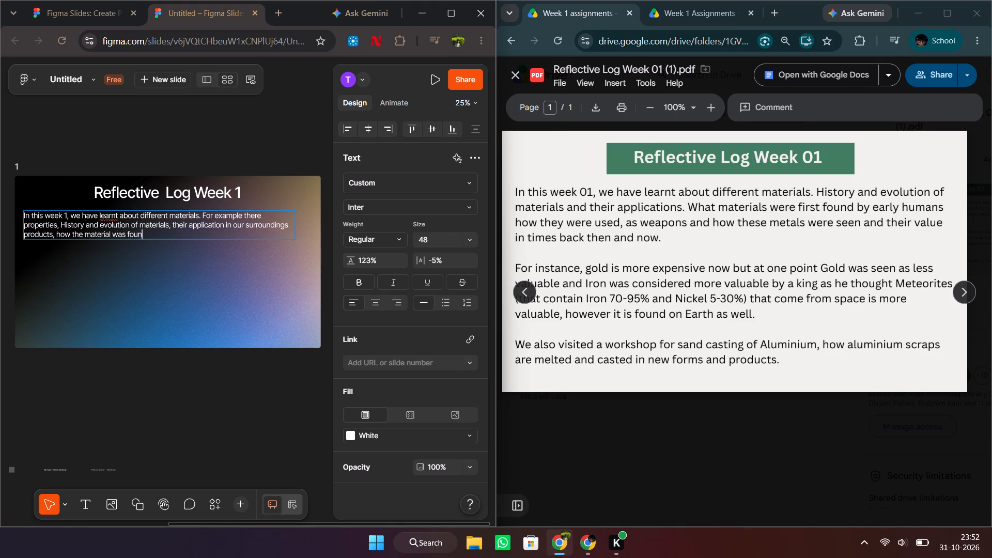
pyautogui.press('space')
pyautogui.press('BackSpace')
pyautogui.press(',')
pyautogui.press('space')
pyautogui.write('how they used t')
pyautogui.press('BackSpace')
pyautogui.write('it to')
pyautogui.press('BackSpace')
pyautogui.press('BackSpace')
pyautogui.press('BackSpace')
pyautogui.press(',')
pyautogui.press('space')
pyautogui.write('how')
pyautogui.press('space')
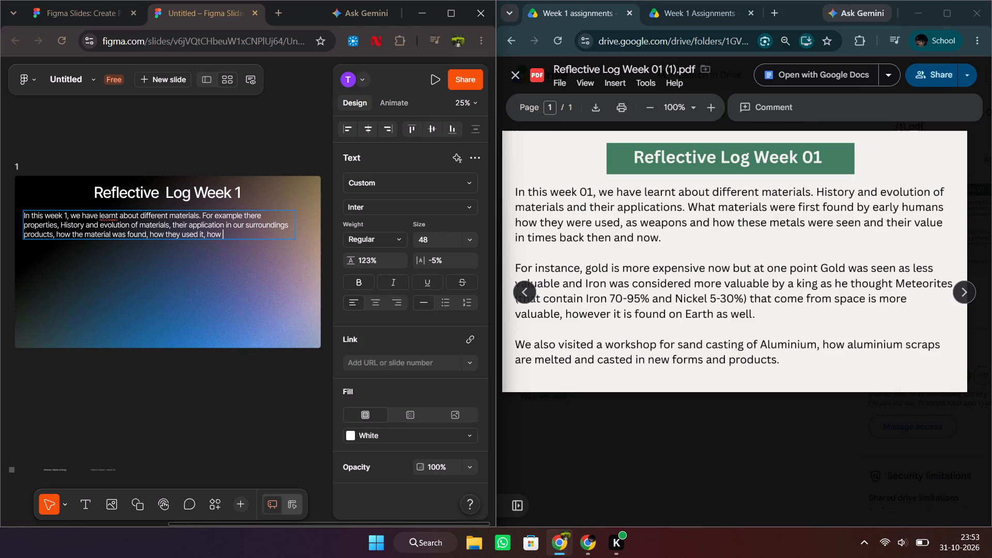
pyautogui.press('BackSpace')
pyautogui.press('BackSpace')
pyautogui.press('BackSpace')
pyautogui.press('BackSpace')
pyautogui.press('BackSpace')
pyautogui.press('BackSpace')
# Continue the body text after "how they used it" with "and what was their value back in the time an now".
pyautogui.press('space')
pyautogui.write('and wahats')
pyautogui.press('BackSpace')
pyautogui.press('BackSpace')
pyautogui.press('BackSpace')
pyautogui.press('BackSpace')
pyautogui.press('BackSpace')
pyautogui.write('hat was their')
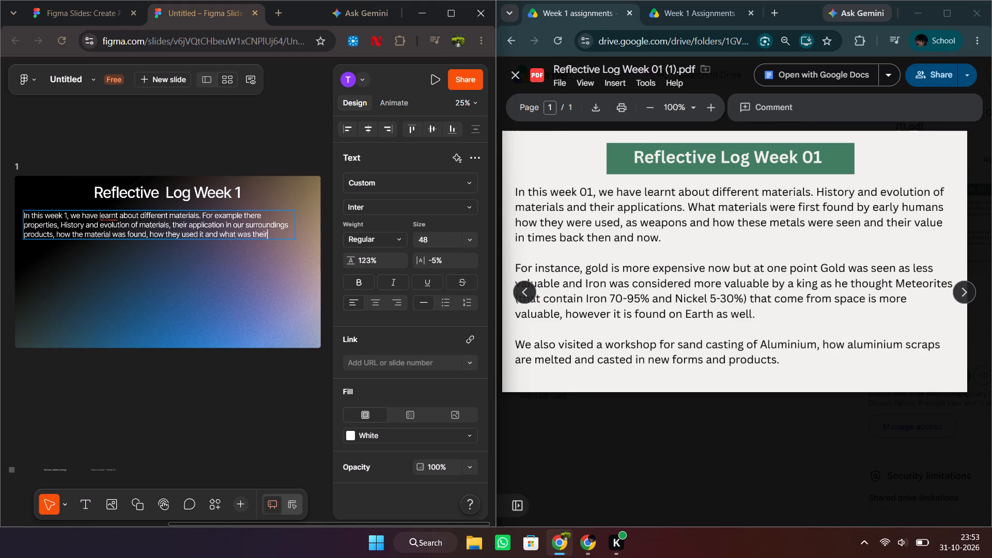
pyautogui.press('space')
pyautogui.write('value')
pyautogui.press('space')
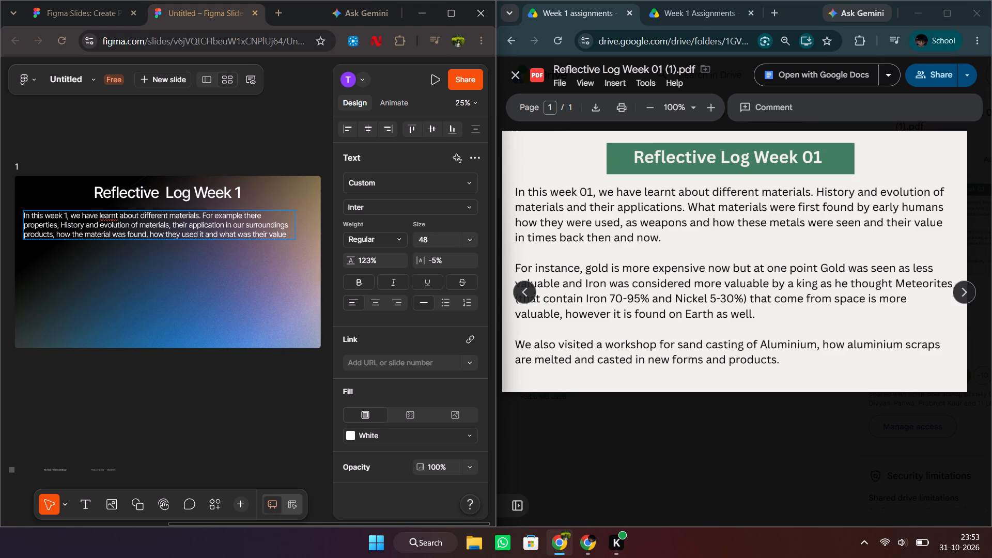
pyautogui.write('back in the time')
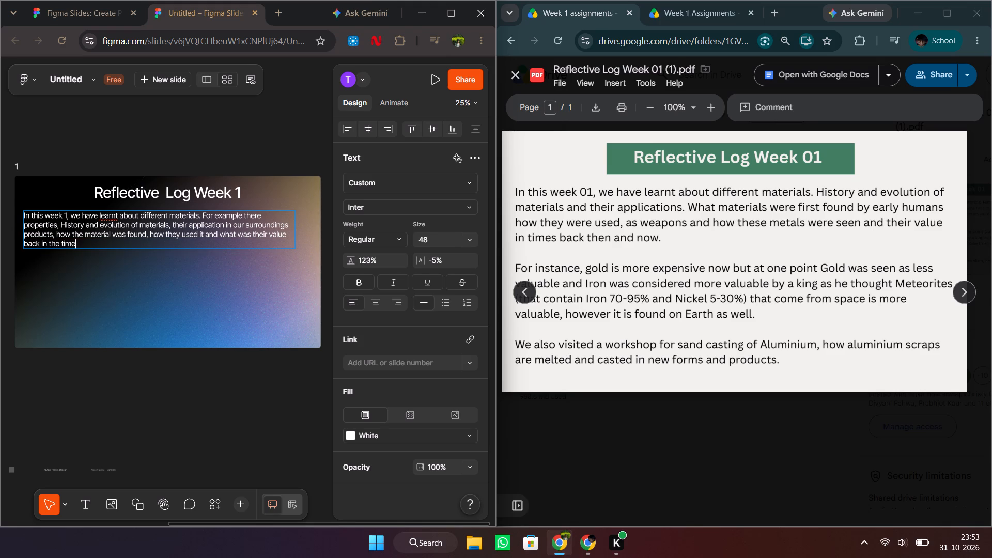
pyautogui.press('space')
pyautogui.write('an now')
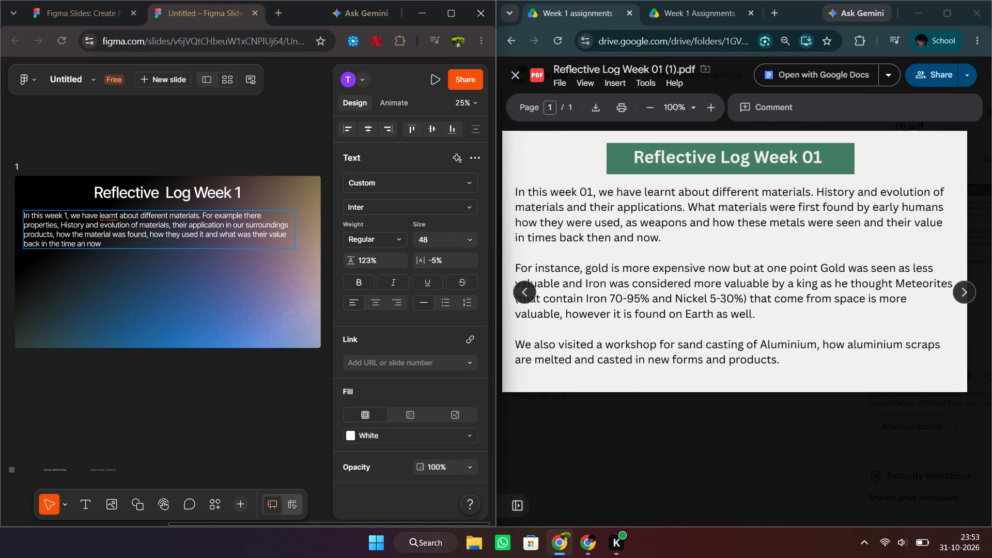
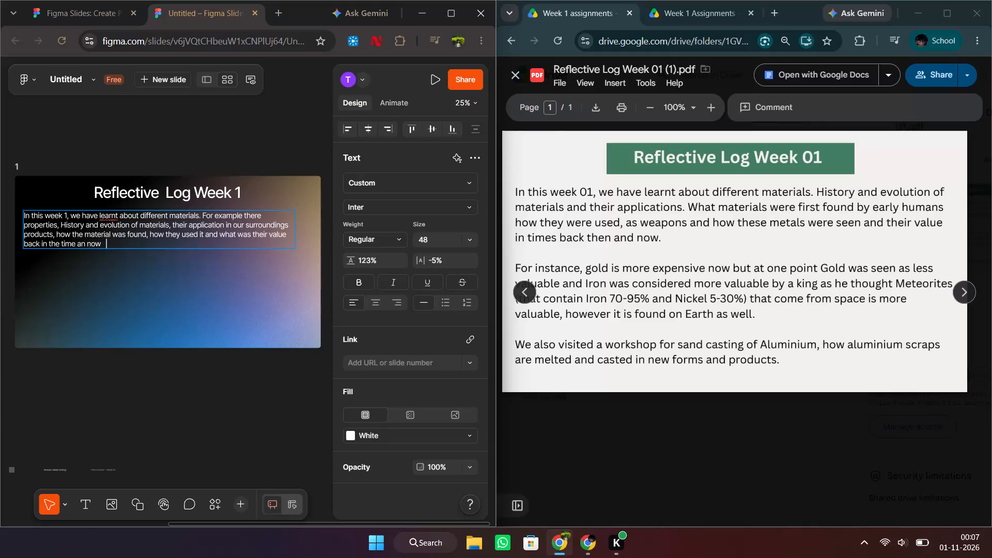
# Remove the trailing spaces after "back in the time an now" in the body text and end the sentence with a full stop.
pyautogui.click(149, 242)
pyautogui.press('BackSpace')
pyautogui.press('BackSpace')
pyautogui.press('space')
pyautogui.press('BackSpace')
pyautogui.press('BackSpace')
pyautogui.press('space')
pyautogui.press('BackSpace')
pyautogui.press('.')
# Add two line breaks after the first body paragraph, leaving a blank line before a new paragraph.
pyautogui.press('Return')
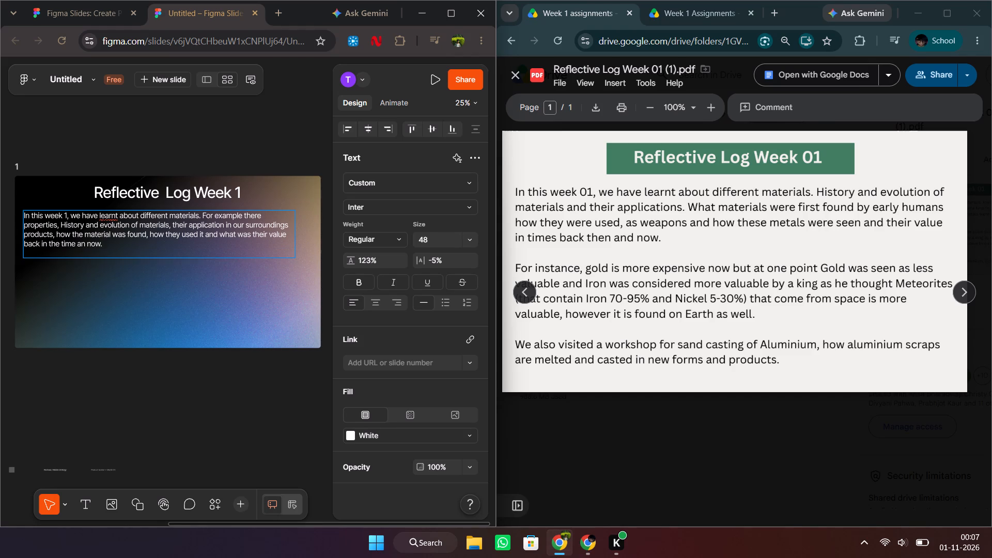
pyautogui.press('Return')
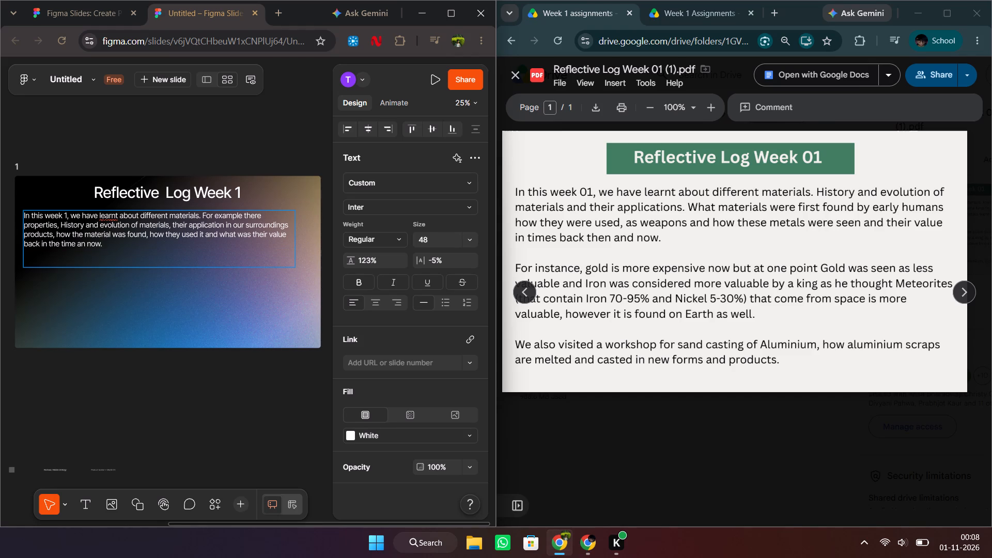
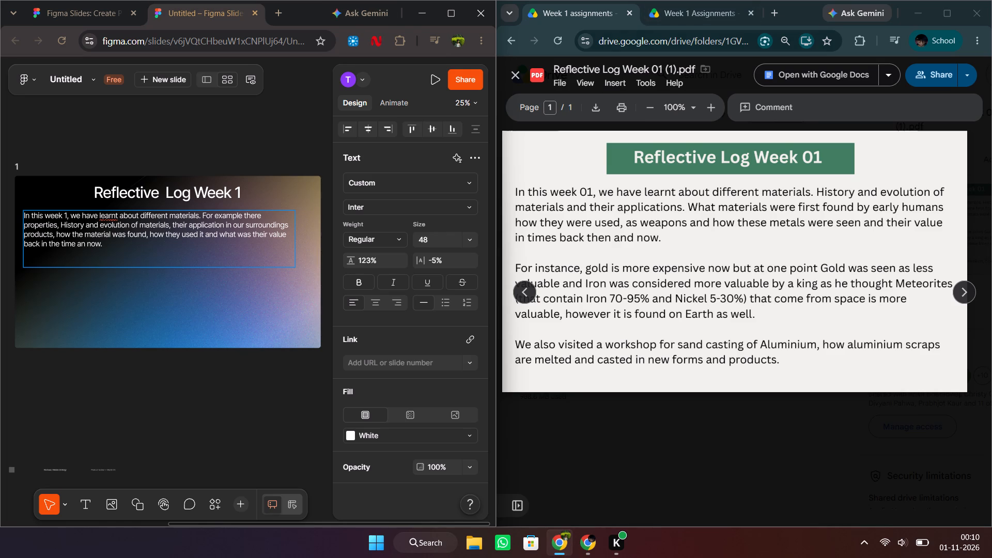
# Open "Project 03, R.L week 02.png" from the Week 2 assignments folder in Drive and read its reflective log text.
pyautogui.click(512, 80)
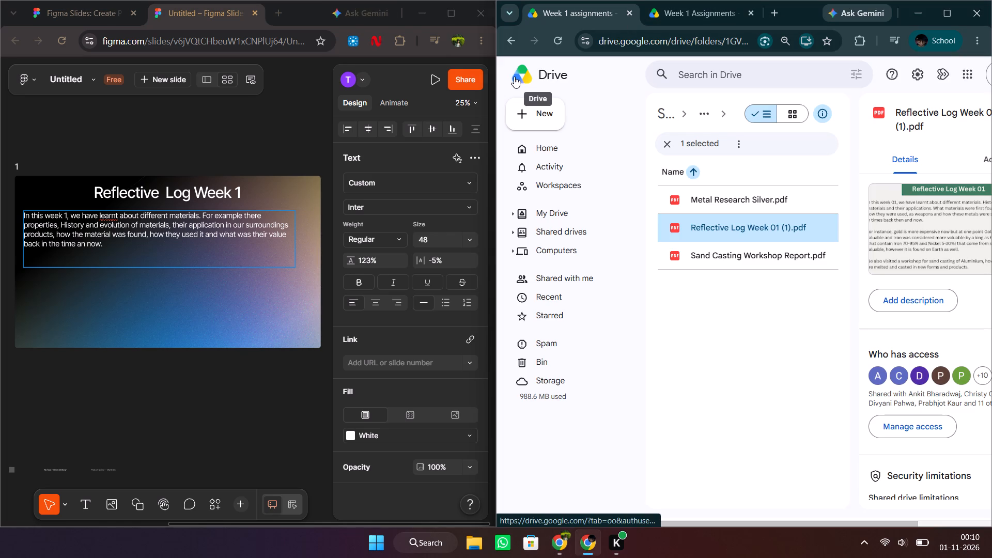
pyautogui.click(506, 43)
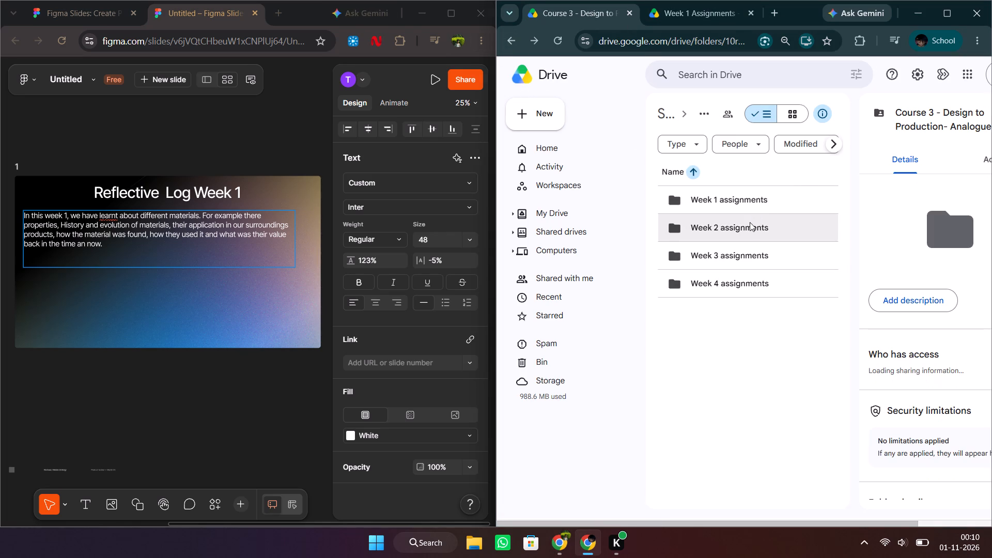
pyautogui.doubleClick(750, 222)
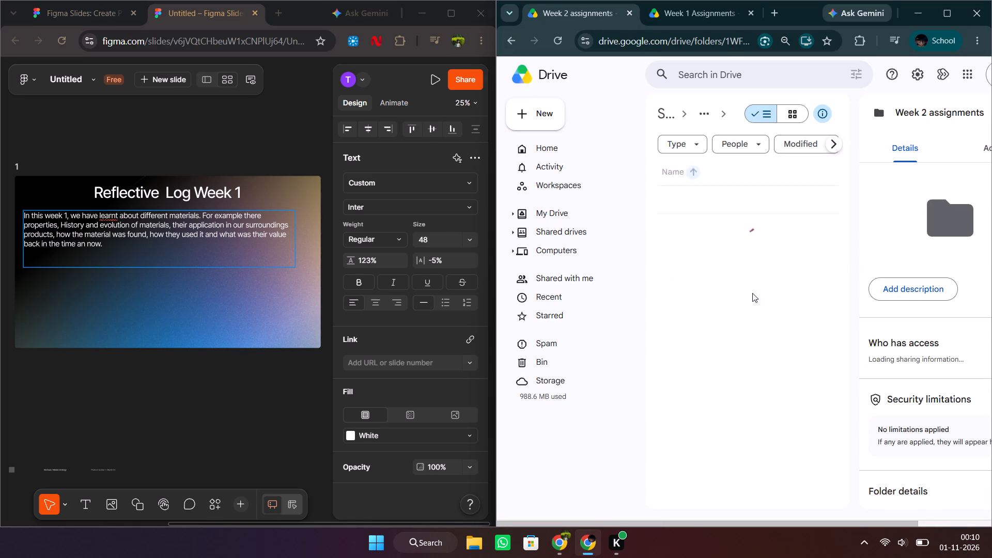
pyautogui.doubleClick(727, 203)
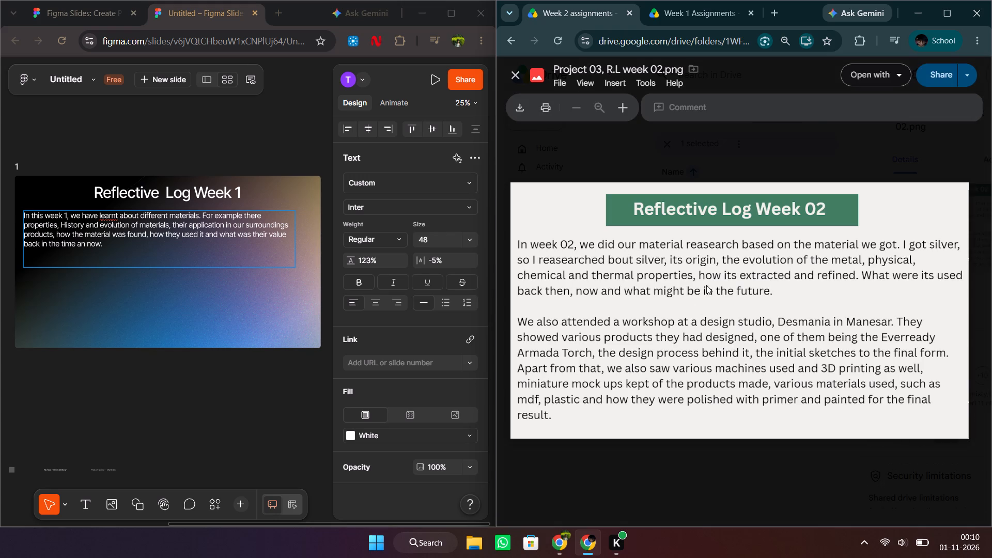
pyautogui.scroll(-1, 669, 275)
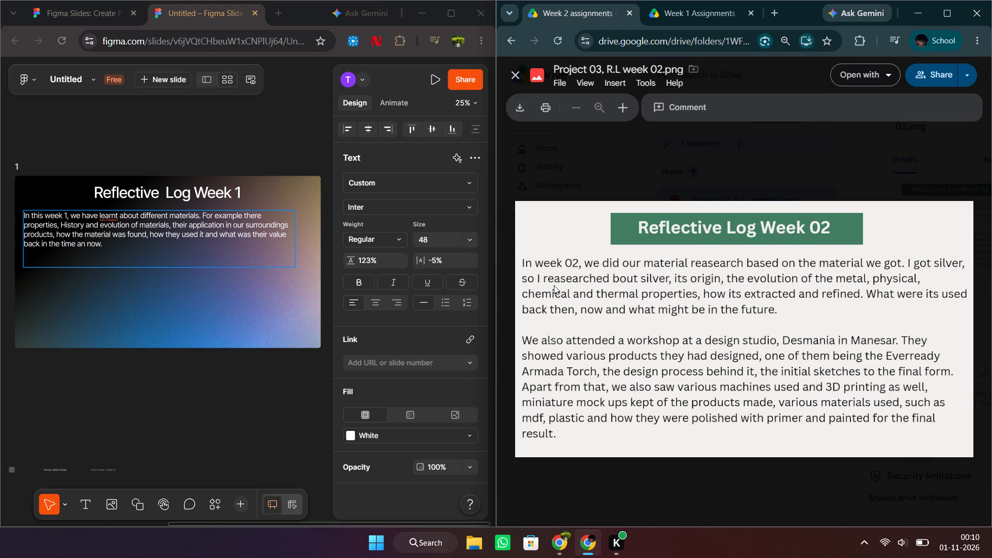
pyautogui.moveTo(520, 258); pyautogui.dragTo(877, 272)
pyautogui.moveTo(877, 272); pyautogui.dragTo(664, 276)
pyautogui.moveTo(522, 259); pyautogui.dragTo(623, 416)
# Return to the Week 1 assignments folder and reopen "Reflective Log Week 01 (1).pdf" as the reference.
pyautogui.click(519, 73)
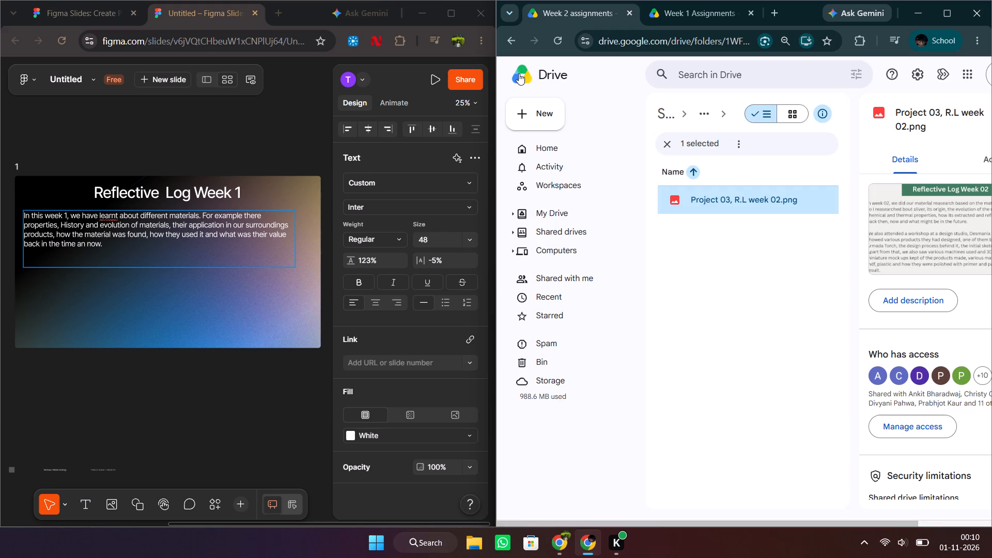
pyautogui.click(512, 47)
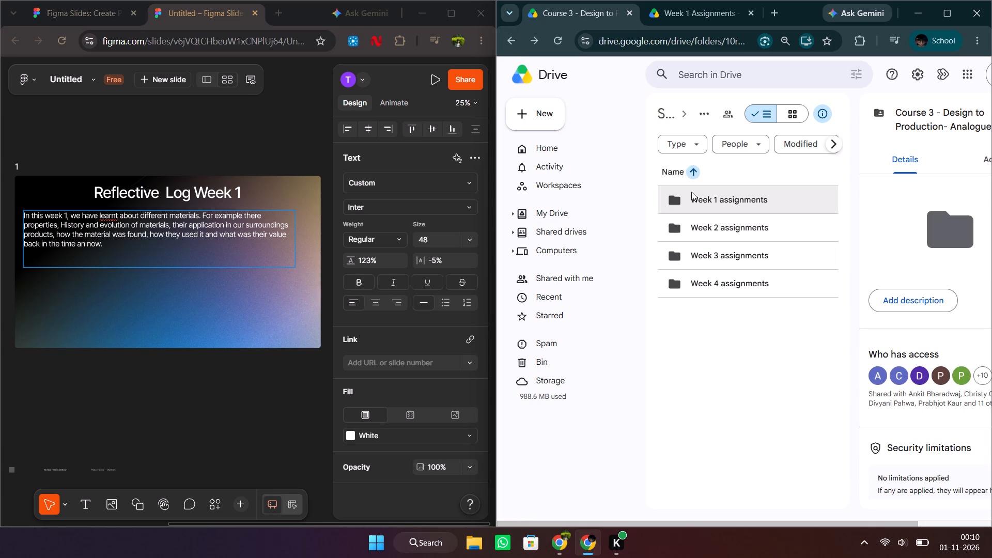
pyautogui.click(691, 192)
pyautogui.doubleClick(691, 192)
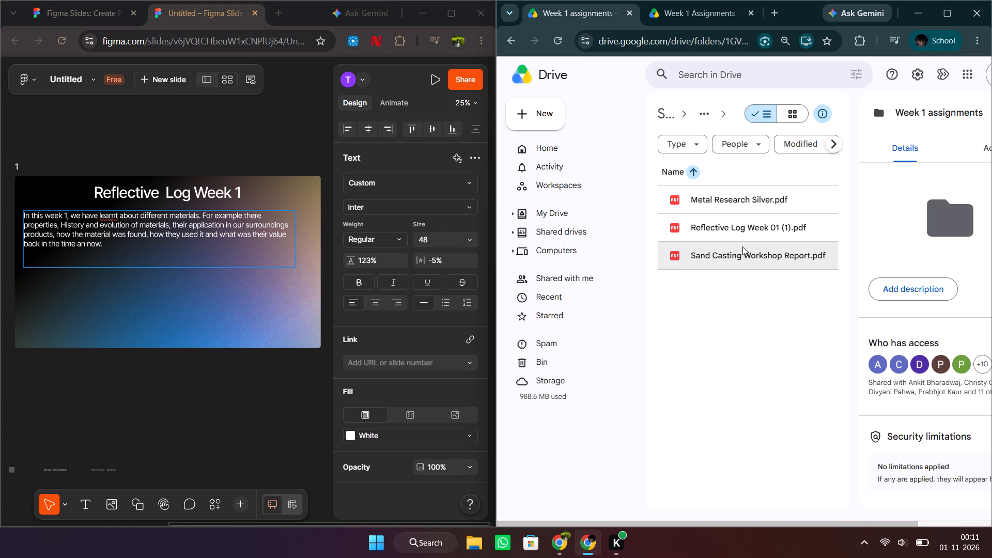
pyautogui.doubleClick(731, 226)
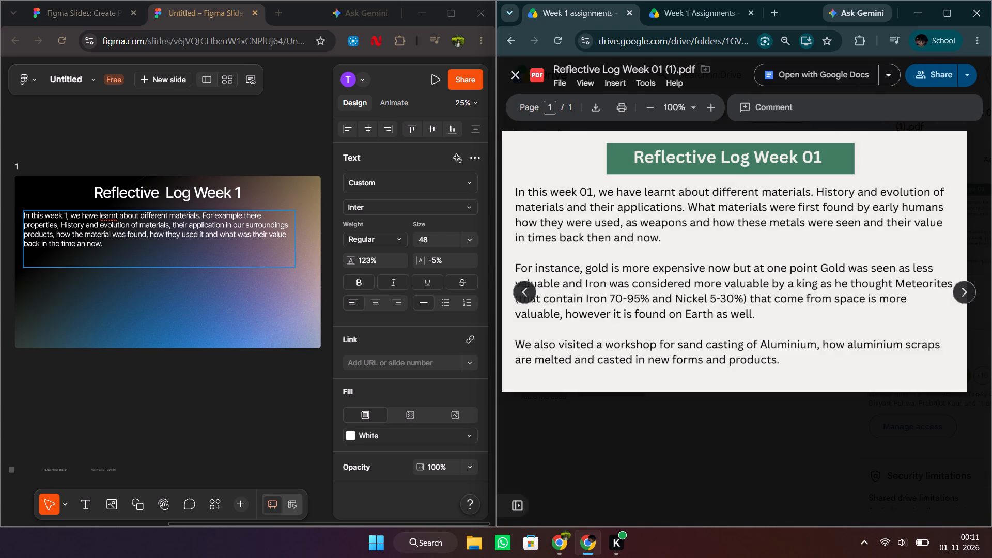
# Start the slide's second body paragraph with "We even visited a workshop for sand casting of aluminium where we learnd".
pyautogui.click(109, 261)
pyautogui.write('we')
pyautogui.press('space')
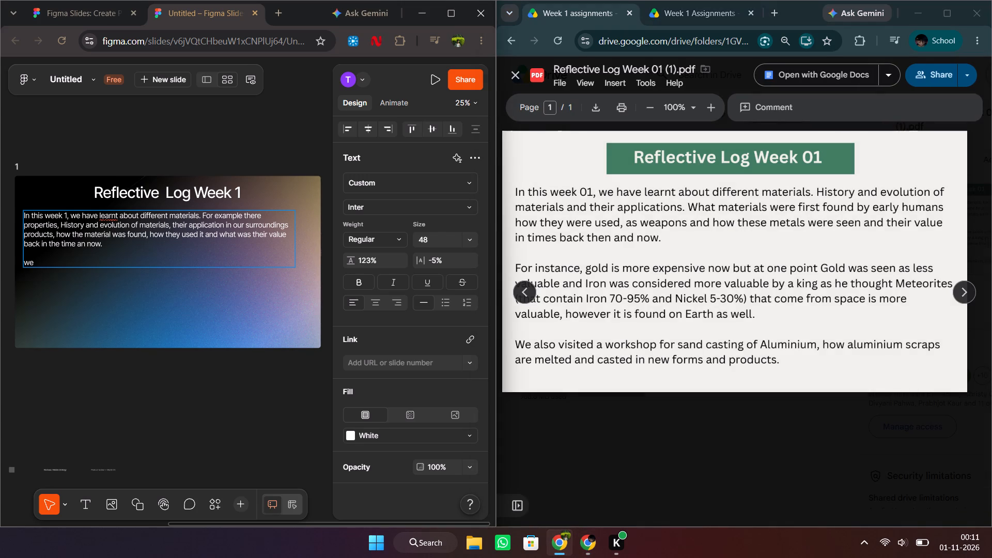
pyautogui.hotkey('shift', 'e')
pyautogui.press('BackSpace')
pyautogui.press('BackSpace')
pyautogui.press('BackSpace')
pyautogui.press('BackSpace')
pyautogui.write('We even visited')
pyautogui.press('space')
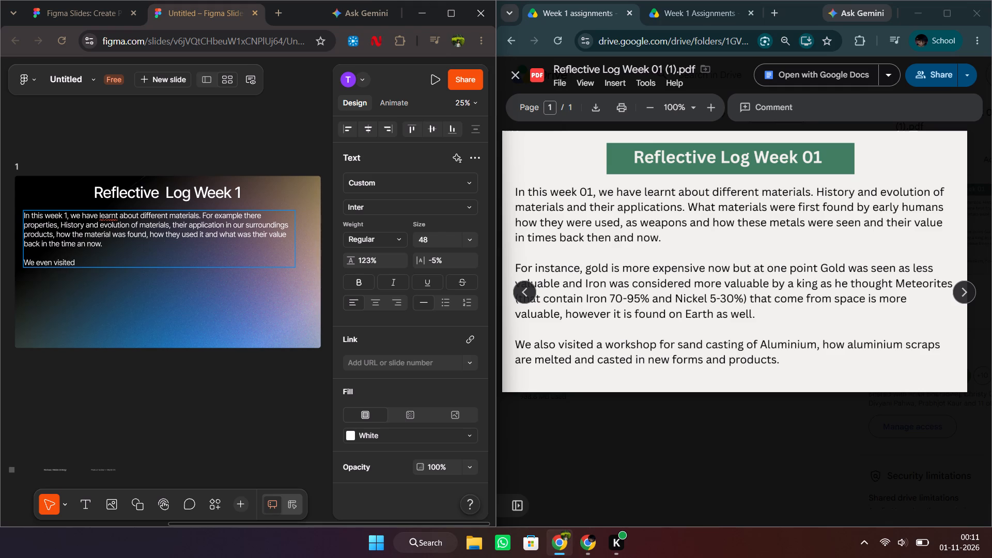
pyautogui.write('a workshop for')
pyautogui.press('space')
pyautogui.write('sand casting')
pyautogui.press('space')
pyautogui.write('of aluminium where we learnd')
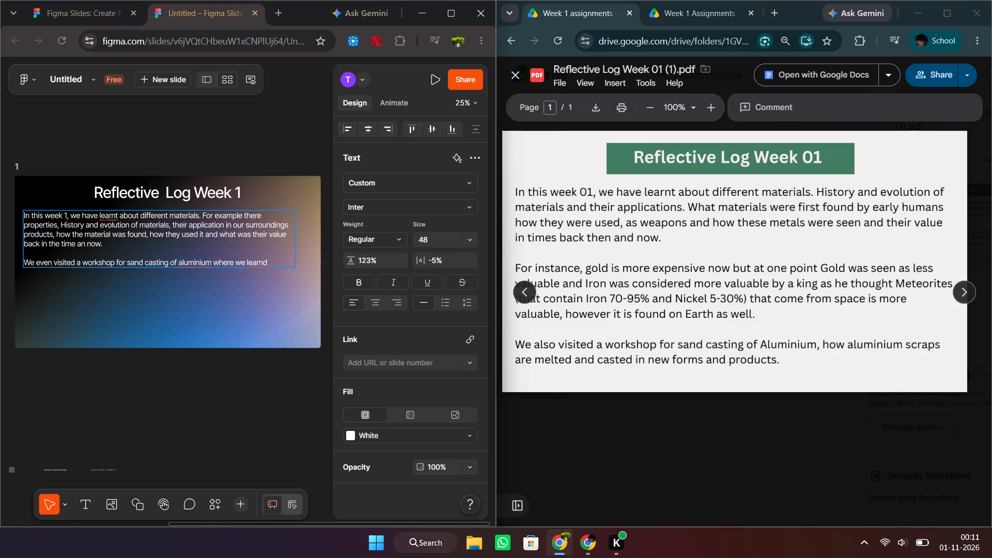
pyautogui.press('space')
# Continue the second paragraph's sentence with "how aluminium scraps are melted and casted in new forms and products".
pyautogui.write('how all')
pyautogui.press('BackSpace')
pyautogui.write('uminium')
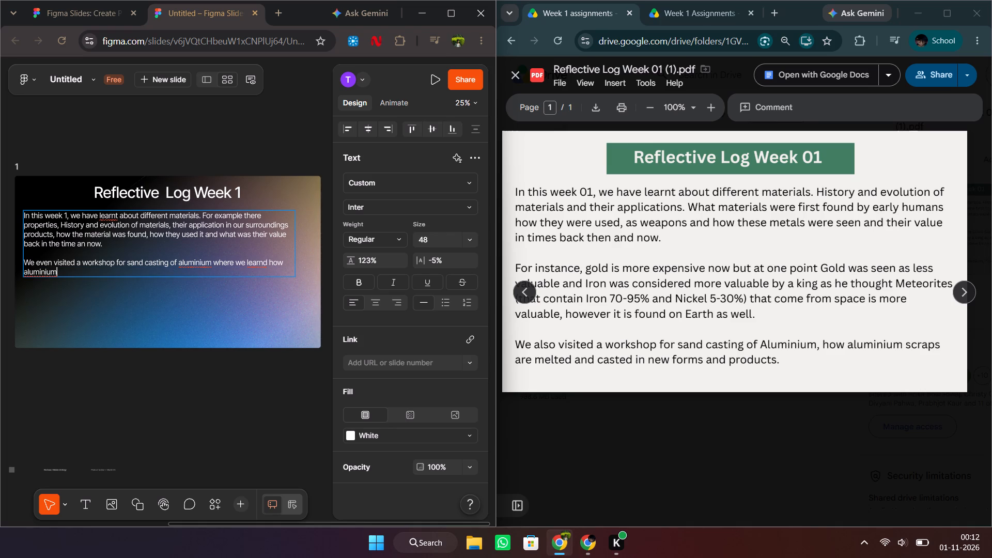
pyautogui.press('space')
pyautogui.write('scraps we')
pyautogui.press('BackSpace')
pyautogui.press('BackSpace')
pyautogui.write('are melted and casted in new forms')
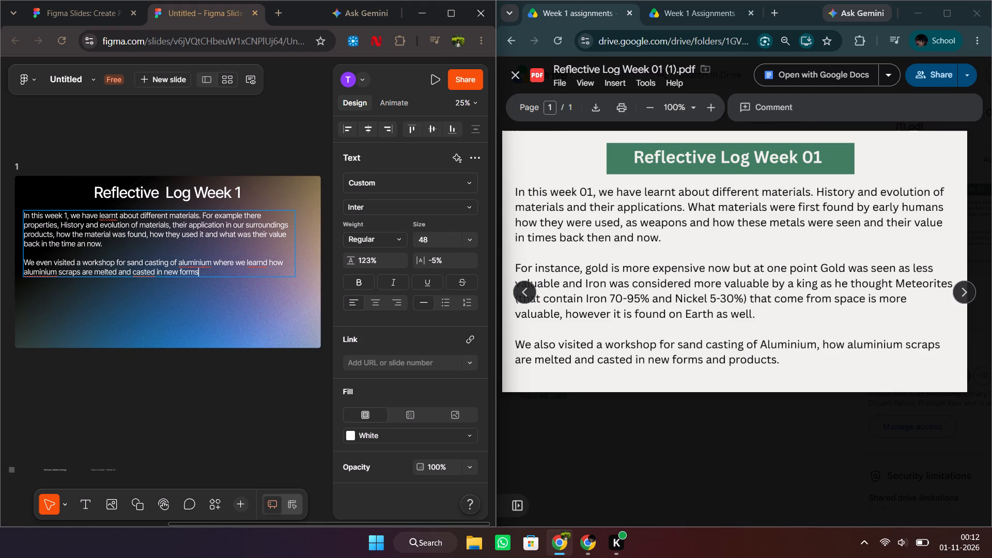
pyautogui.press('space')
pyautogui.write('and product')
pyautogui.press('space')
pyautogui.press('BackSpace')
pyautogui.write('s')
pyautogui.press('space')
pyautogui.write('. we')
pyautogui.press('space')
pyautogui.press('BackSpace')
pyautogui.press('BackSpace')
pyautogui.press('BackSpace')
pyautogui.press('BackSpace')
pyautogui.press('BackSpace')
pyautogui.press('BackSpace')
# End the sentence with a full stop and add "We even get to learn many things from the worker himself".
pyautogui.write('. We even got know m')
pyautogui.press('BackSpace')
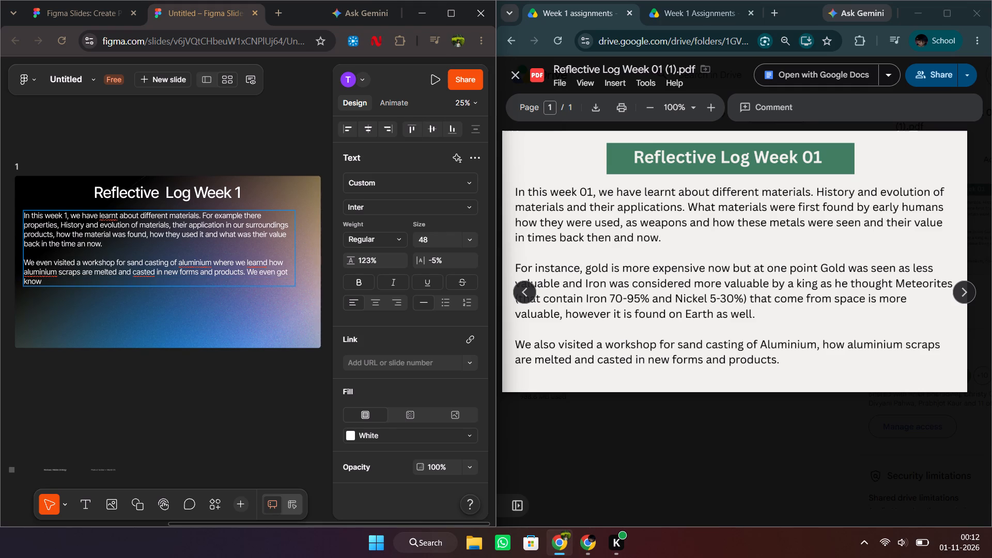
pyautogui.press('BackSpace')
pyautogui.press('BackSpace')
pyautogui.press('BackSpace')
pyautogui.press('BackSpace')
pyautogui.press('BackSpace')
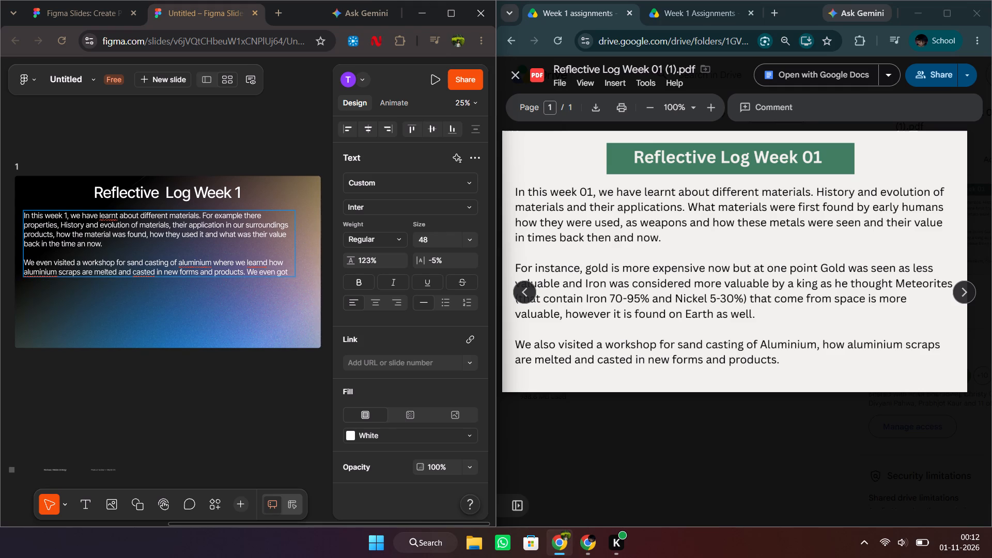
pyautogui.press('BackSpace')
pyautogui.press('BackSpace')
pyautogui.press('BackSpace')
pyautogui.write('et to learn many things from')
pyautogui.press('space')
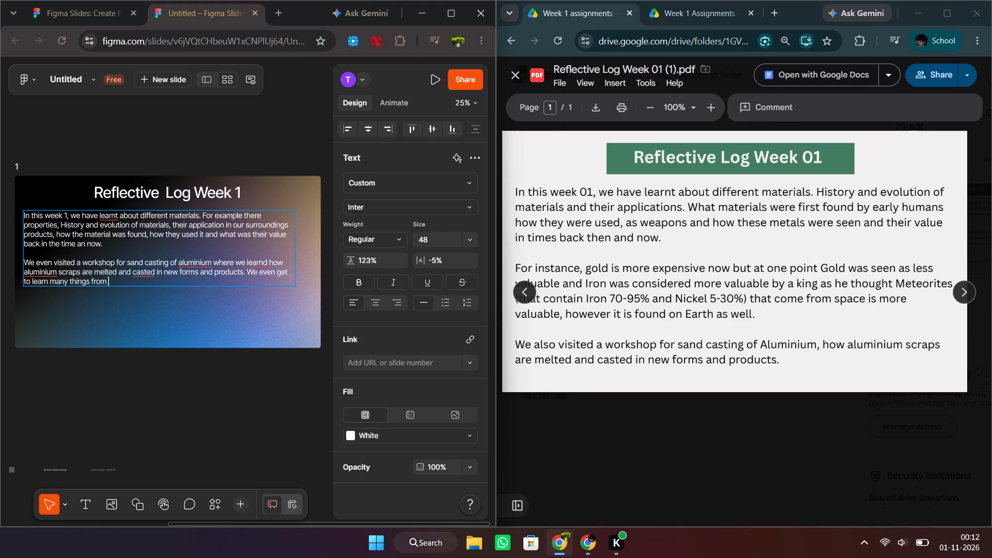
pyautogui.write('Th')
pyautogui.press('BackSpace')
pyautogui.press('BackSpace')
pyautogui.write('the')
pyautogui.press('space')
pyautogui.write('worker himseld')
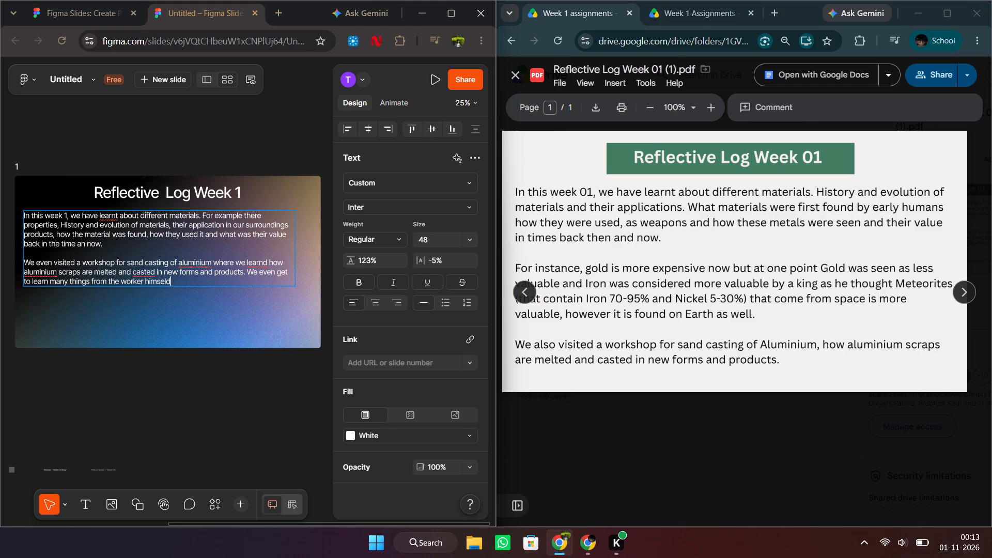
pyautogui.press('BackSpace')
pyautogui.write('f')
pyautogui.press('space')
# Continue the second paragraph's last sentence with "that how we need to carefully remove the".
pyautogui.write('that how we need to carefully remove')
pyautogui.press('space')
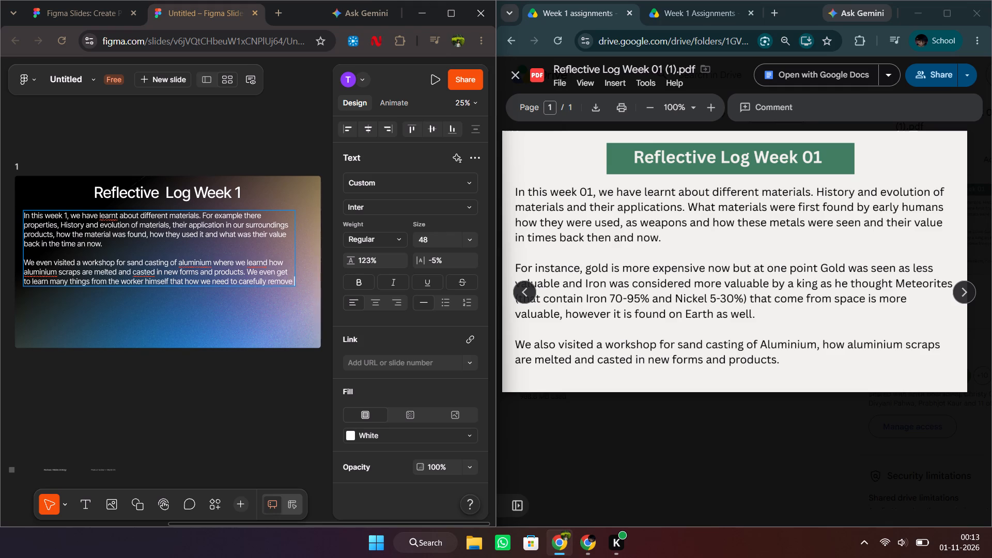
pyautogui.write('the')
pyautogui.press('space')
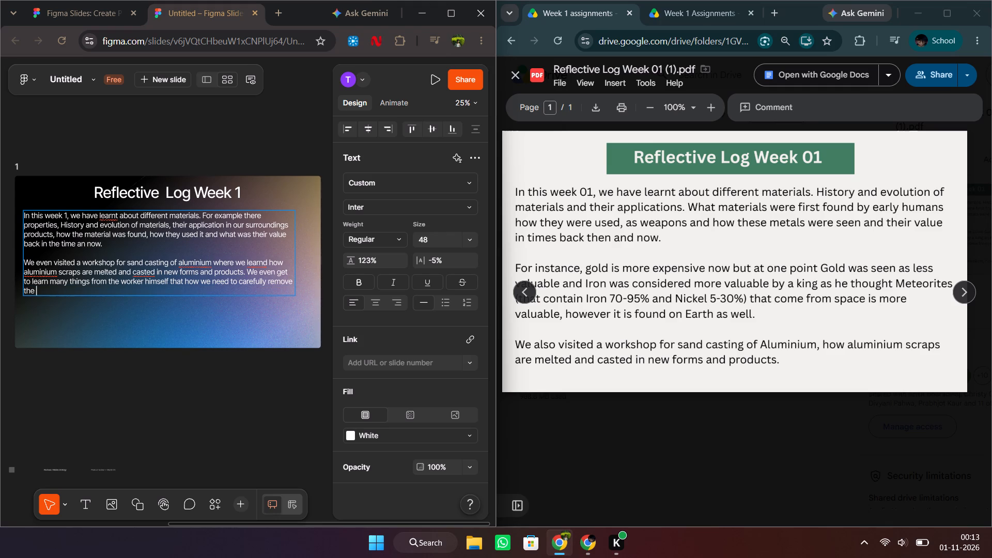
# Replace the ending "carefully remove the" with "use flux" in the second paragraph's last sentence.
pyautogui.press('BackSpace')
pyautogui.press('BackSpace')
pyautogui.press('BackSpace')
pyautogui.press('BackSpace')
pyautogui.press('BackSpace')
pyautogui.press('BackSpace')
pyautogui.press('BackSpace')
pyautogui.press('BackSpace')
pyautogui.press('BackSpace')
pyautogui.press('BackSpace')
pyautogui.press('BackSpace')
pyautogui.press('BackSpace')
pyautogui.press('BackSpace')
pyautogui.press('BackSpace')
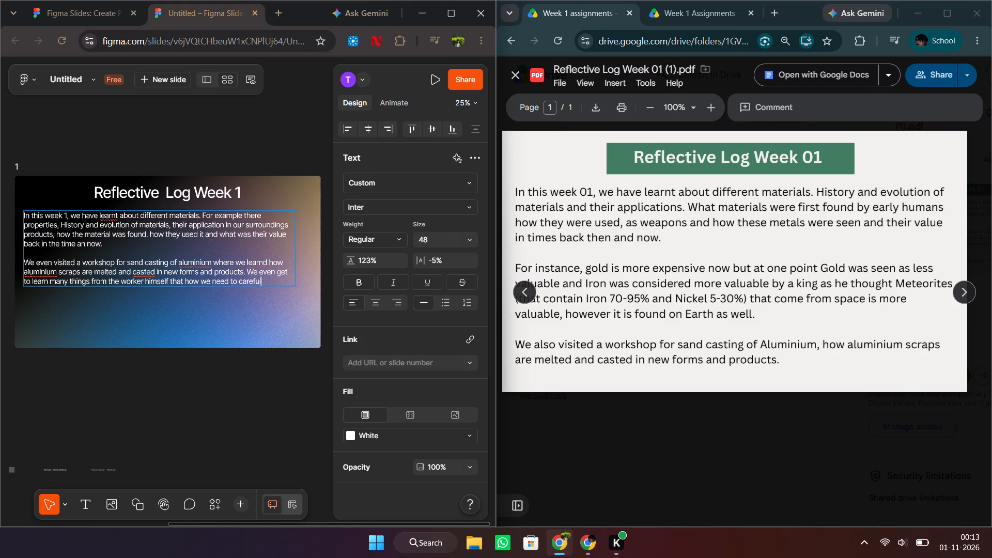
pyautogui.press('BackSpace')
pyautogui.press('BackSpace')
pyautogui.press('BackSpace')
pyautogui.press('BackSpace')
pyautogui.press('BackSpace')
pyautogui.press('BackSpace')
pyautogui.press('BackSpace')
pyautogui.write('use flux')
pyautogui.press('space')
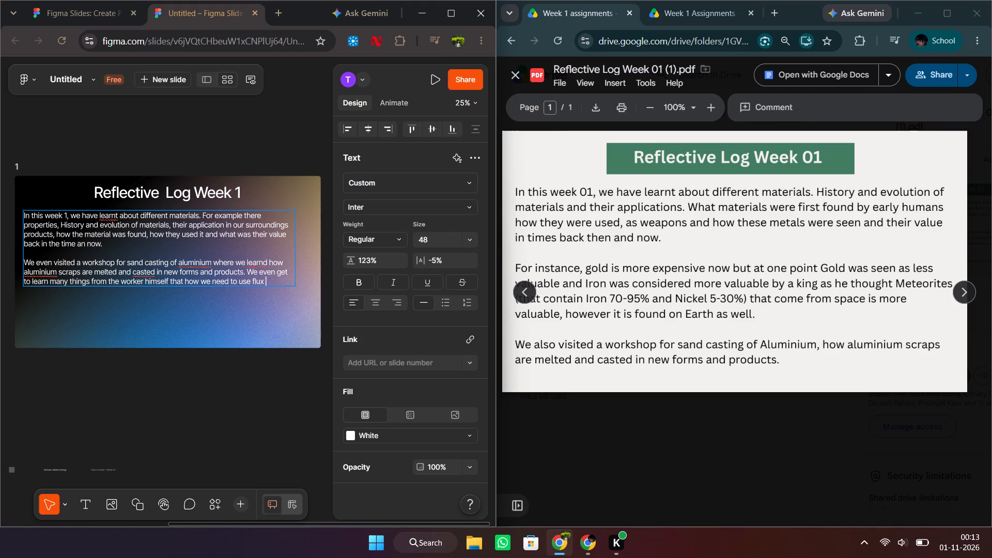
# Continue the sentence after "use flux" with "in order remove the".
pyautogui.write('in order remo')
pyautogui.press('BackSpace')
pyautogui.press('BackSpace')
pyautogui.press('BackSpace')
pyautogui.press('BackSpace')
pyautogui.write('make th')
pyautogui.press('BackSpace')
pyautogui.press('BackSpace')
pyautogui.press('BackSpace')
pyautogui.press('BackSpace')
pyautogui.press('BackSpace')
pyautogui.press('BackSpace')
pyautogui.press('BackSpace')
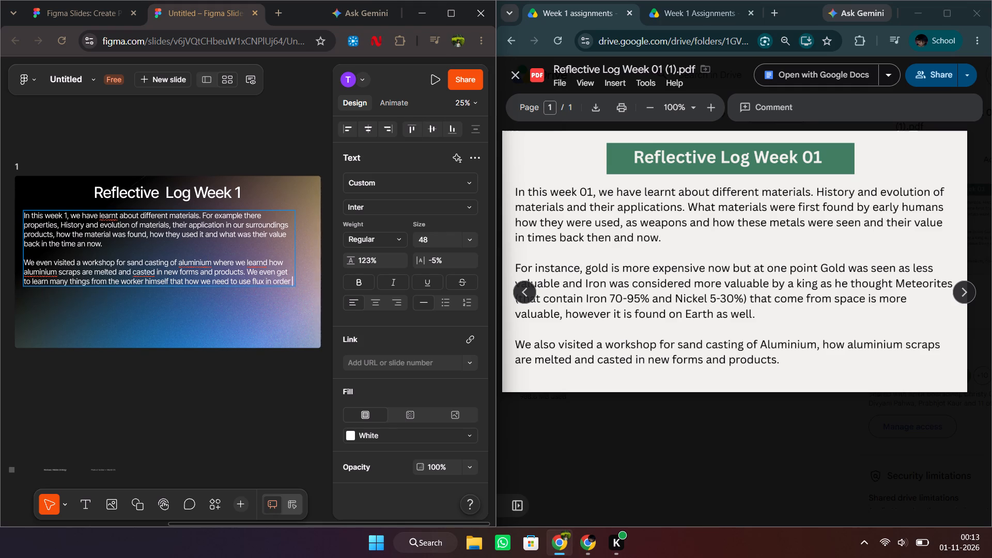
pyautogui.write('re')
pyautogui.write('move the')
pyautogui.press('space')
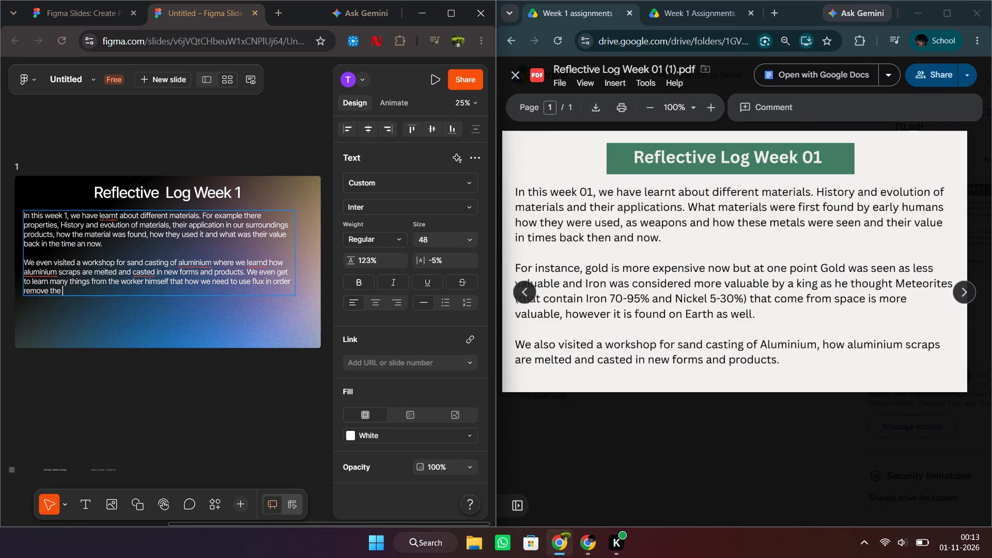
# Extend the sentence with "dust and other particles from melting aluminium".
pyautogui.write('dust and')
pyautogui.press('space')
pyautogui.write('other partice')
pyautogui.press('BackSpace')
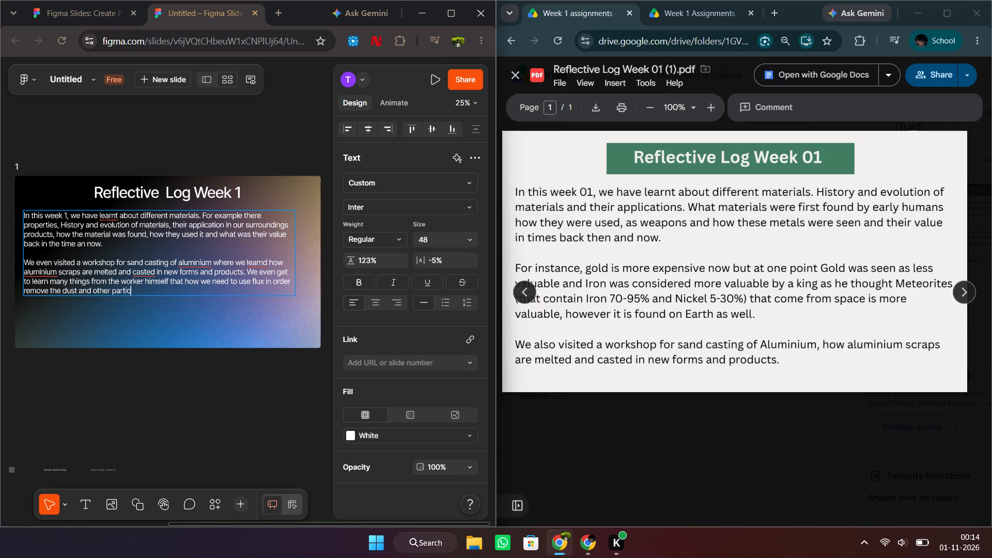
pyautogui.write('les from')
pyautogui.press('space')
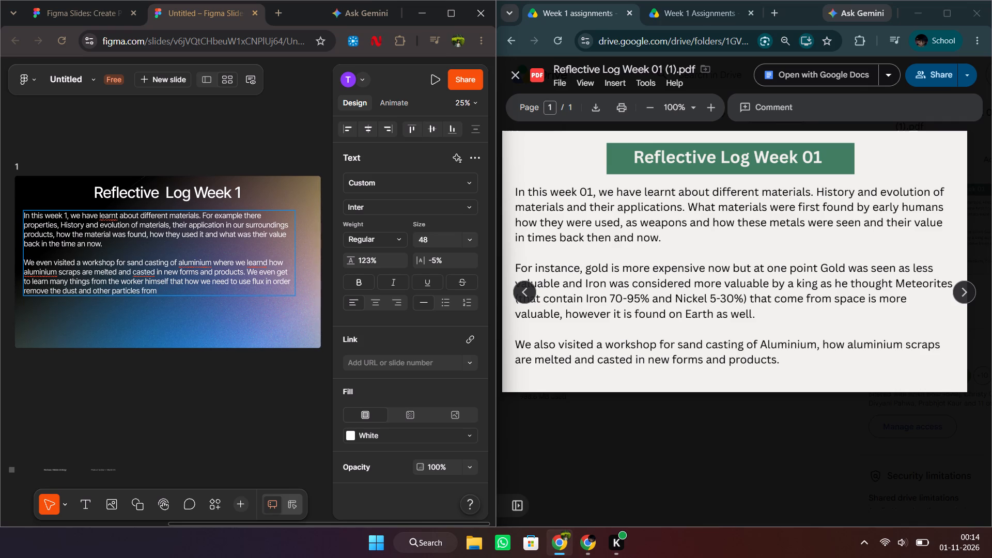
pyautogui.write('melting alumin')
pyautogui.write('ium')
pyautogui.press('space')
# Check the spelling suggestions for the final word "aluminium", keep it as written and return to the end of the text.
pyautogui.doubleClick(190, 291)
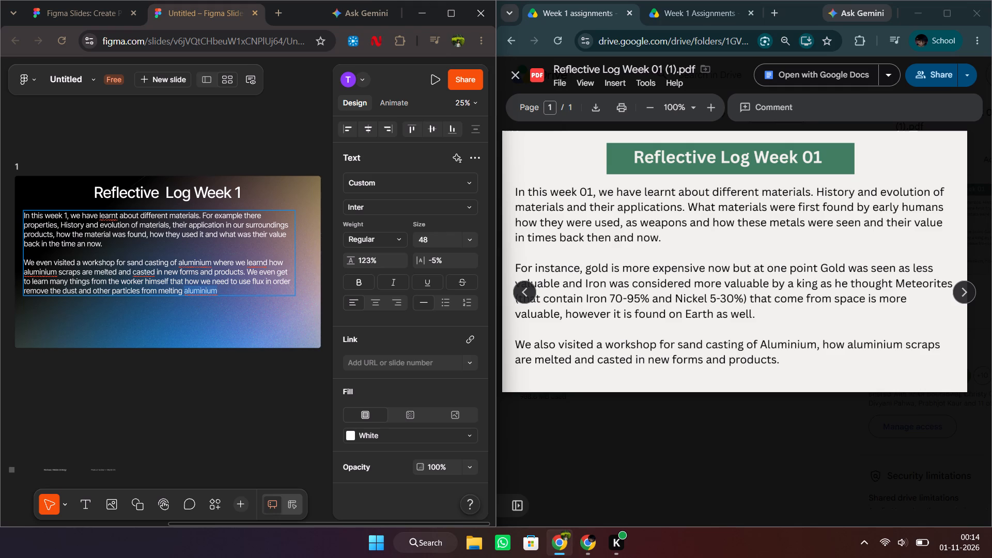
pyautogui.rightClick(190, 291)
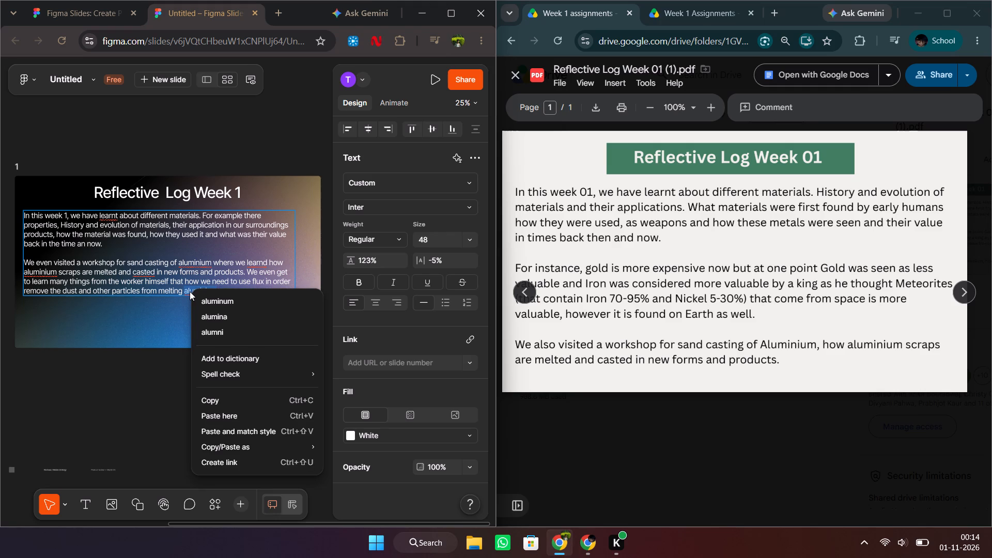
pyautogui.click(157, 398)
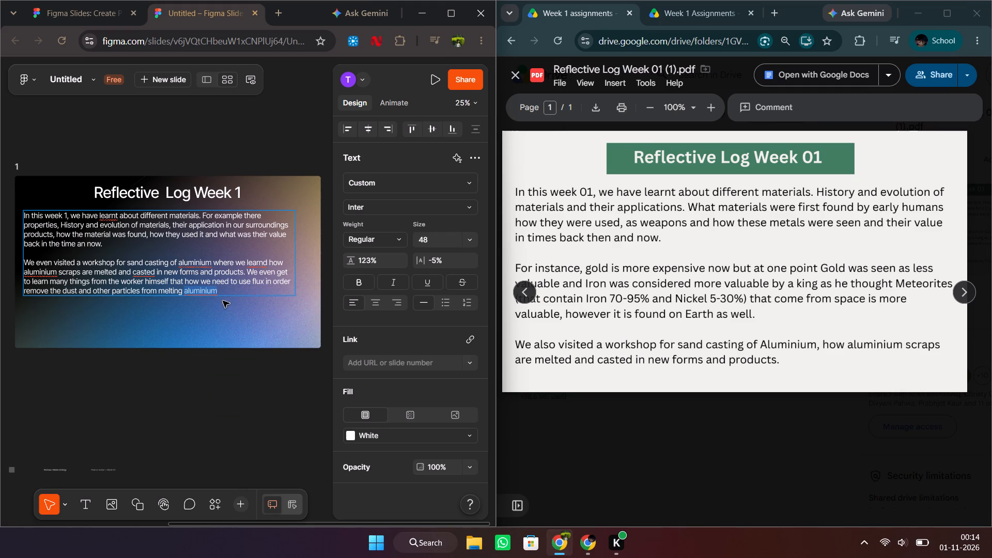
pyautogui.click(234, 293)
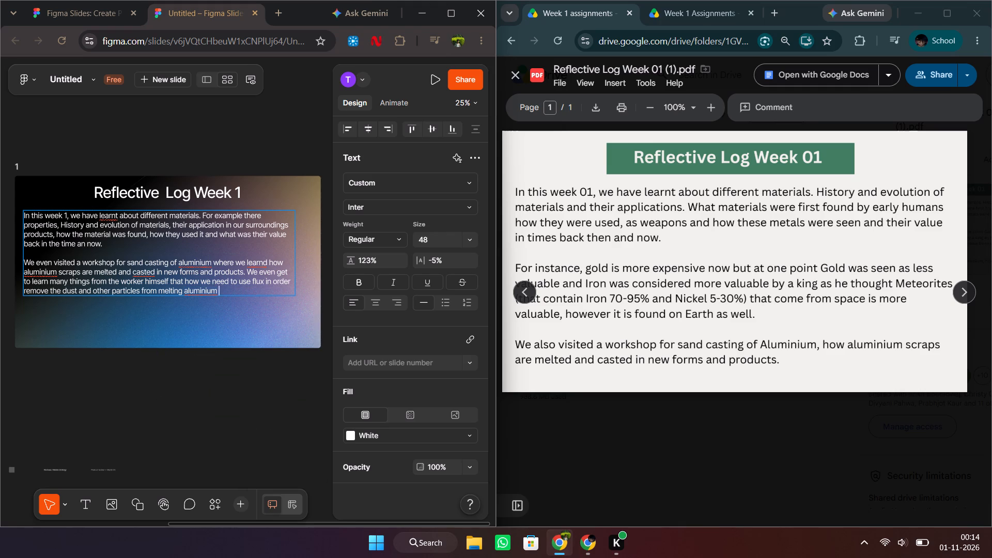
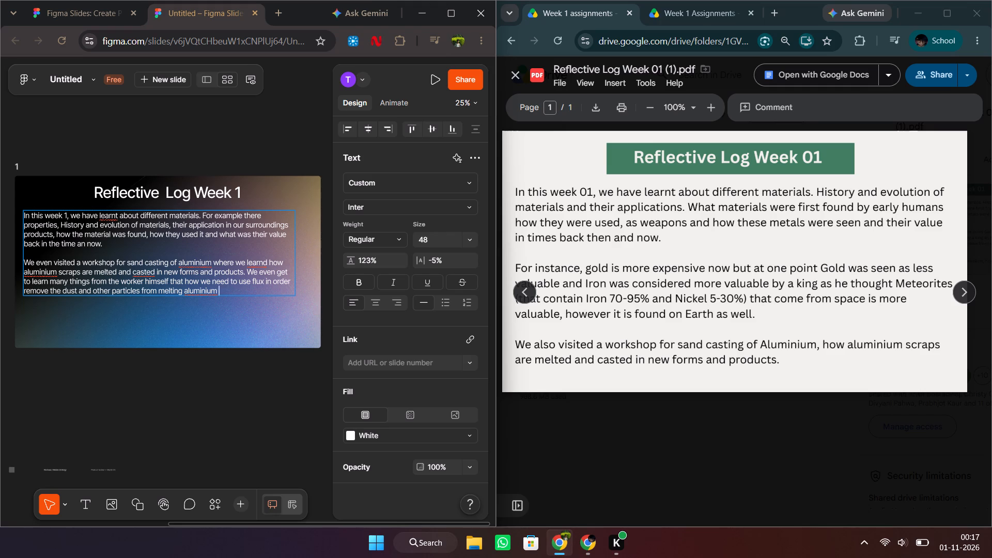
# Finish the second paragraph's last sentence with "and how to carefully pour it into the mould." and leave the text box.
pyautogui.write('and how to carefully')
pyautogui.press('space')
pyautogui.write('pour i')
pyautogui.write('t into the cham')
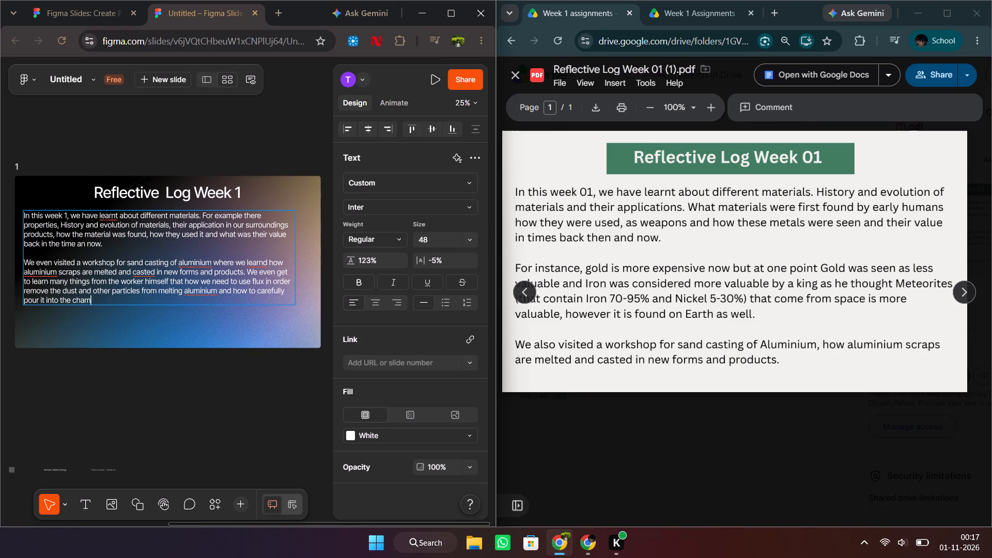
pyautogui.press('BackSpace')
pyautogui.press('BackSpace')
pyautogui.press('BackSpace')
pyautogui.press('BackSpace')
pyautogui.write('mould')
pyautogui.press('.')
pyautogui.click(75, 415)
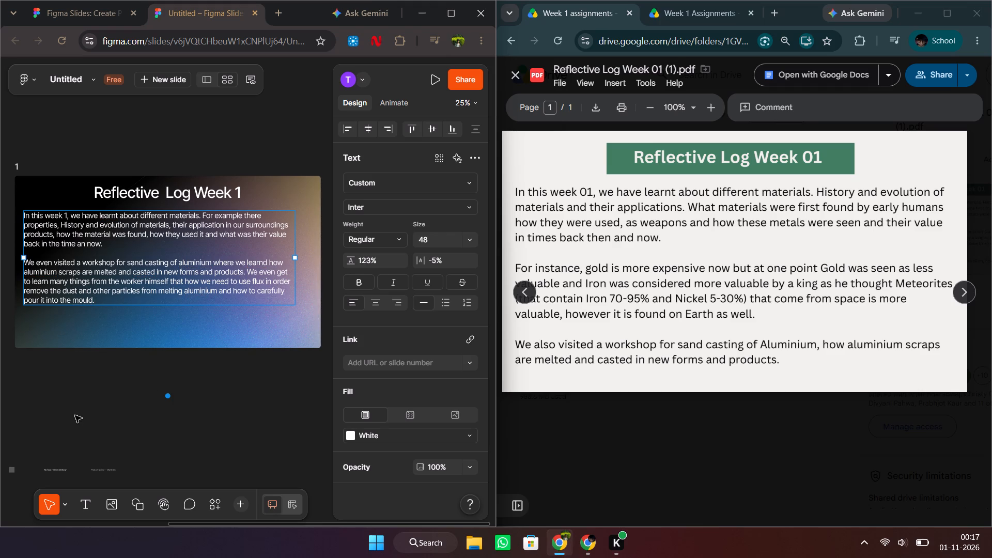
pyautogui.click(75, 415)
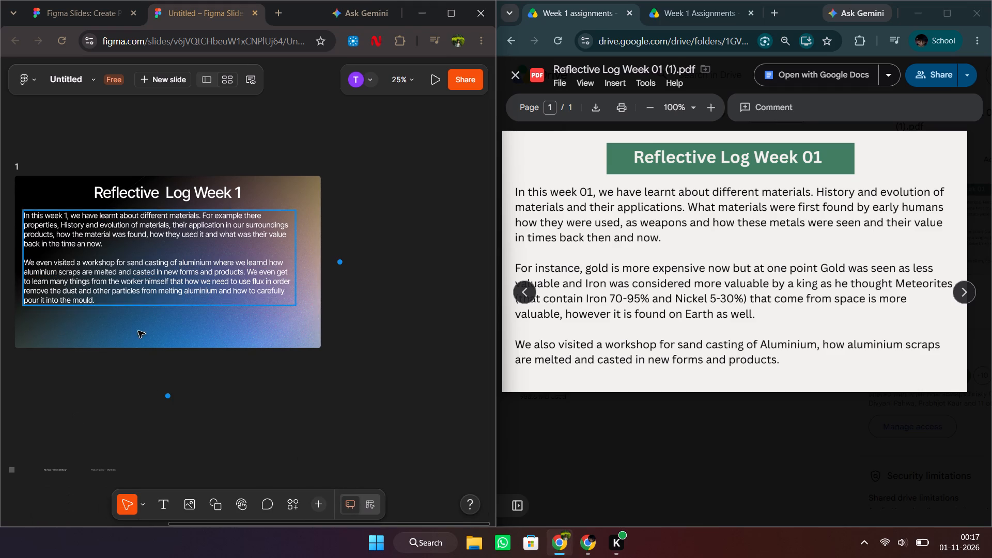
# Rename the untitled slides file as Reflective Log Week 1.
pyautogui.hscroll(1, 192, 250)
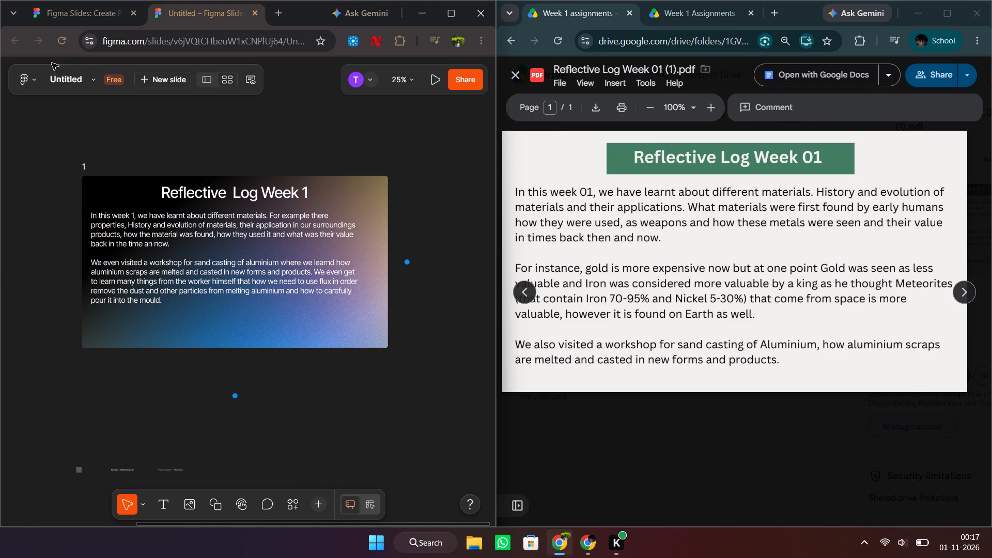
pyautogui.click(91, 83)
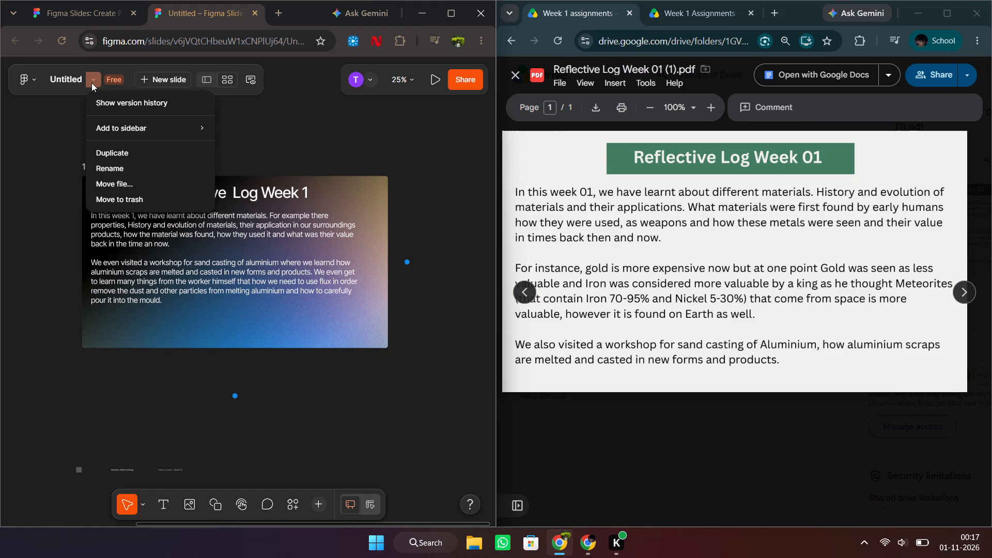
pyautogui.click(91, 83)
pyautogui.doubleClick(50, 80)
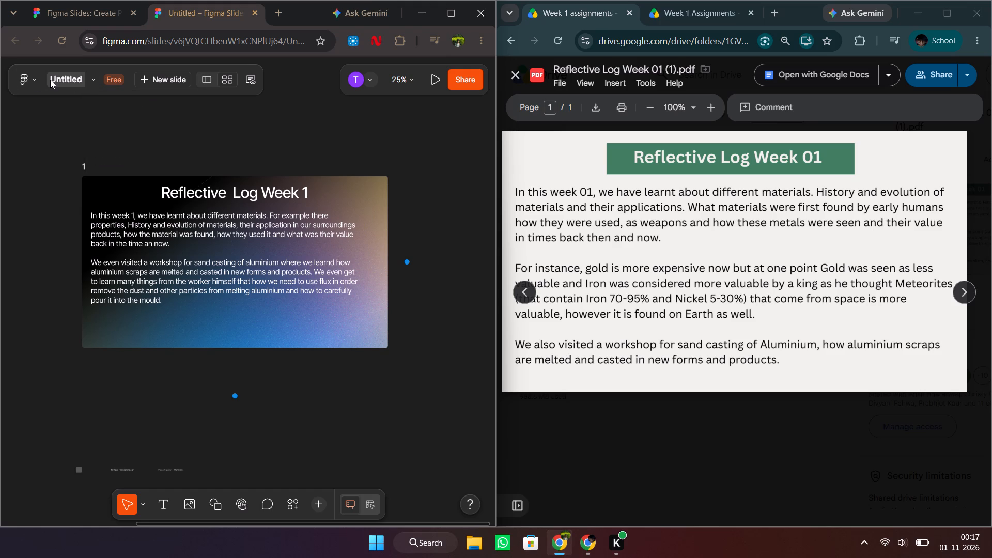
pyautogui.press('BackSpace')
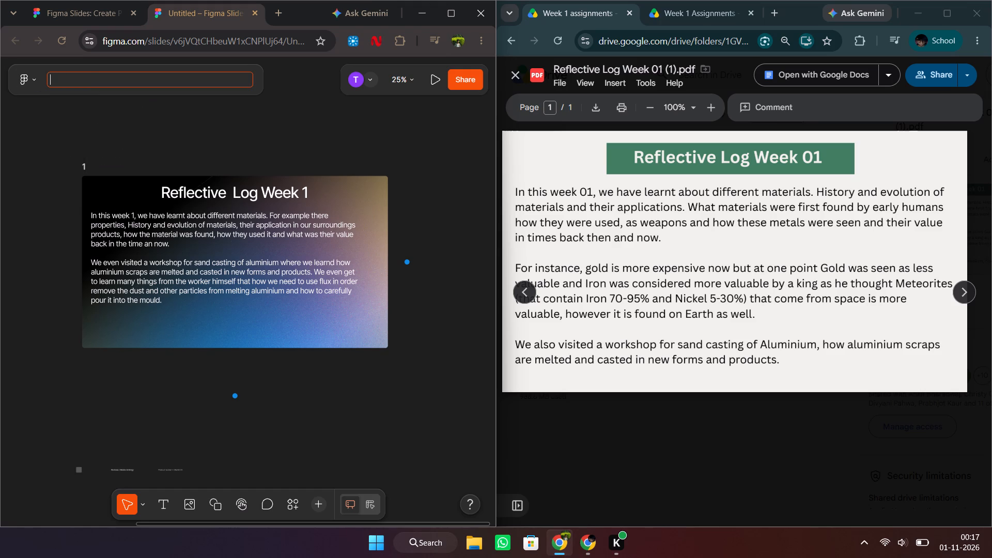
pyautogui.write('Reflective Lof')
pyautogui.press('BackSpace')
pyautogui.write('g Week')
pyautogui.press('space')
pyautogui.press('1')
pyautogui.press('Return')
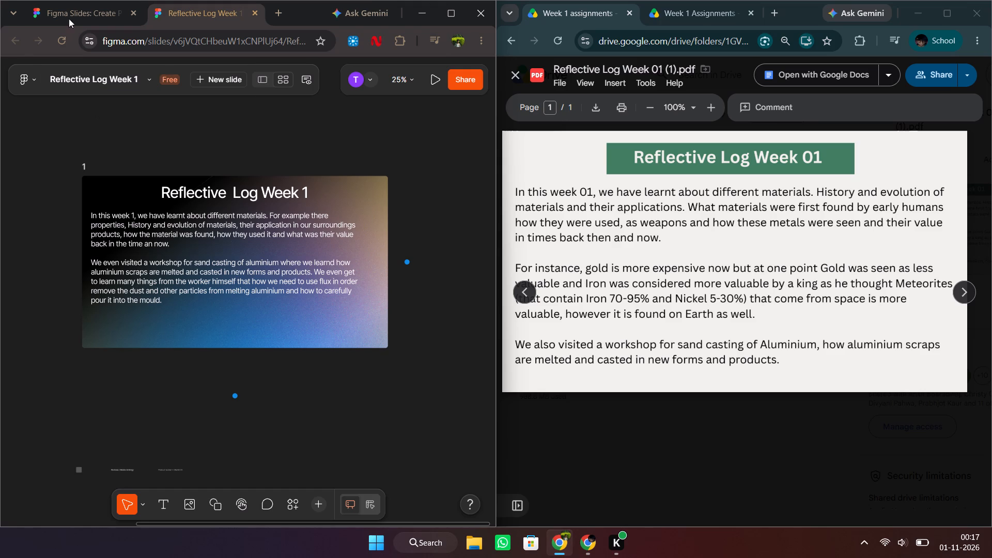
# Export the slides as a PDF with the sRGB (same as file) color profile and Medium quality.
pyautogui.click(30, 79)
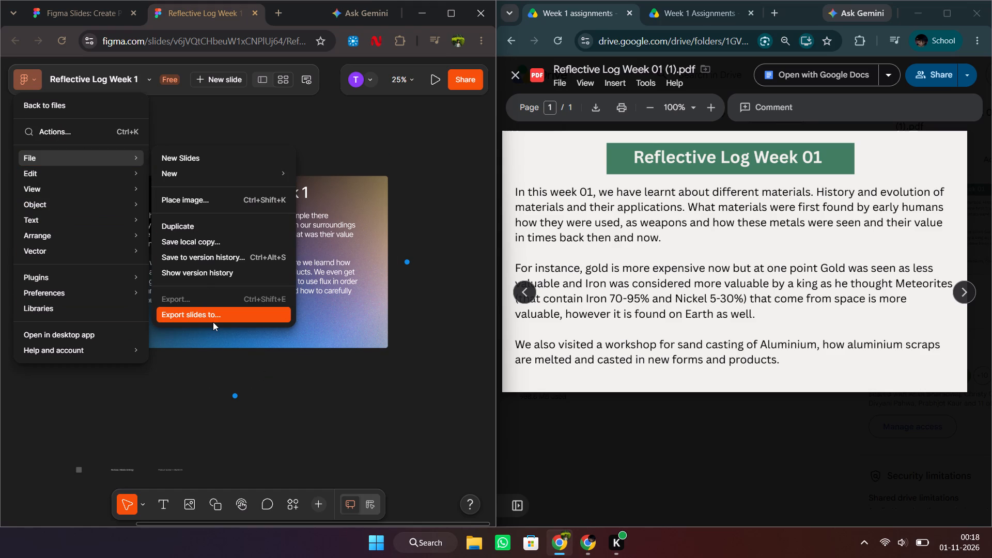
pyautogui.click(213, 322)
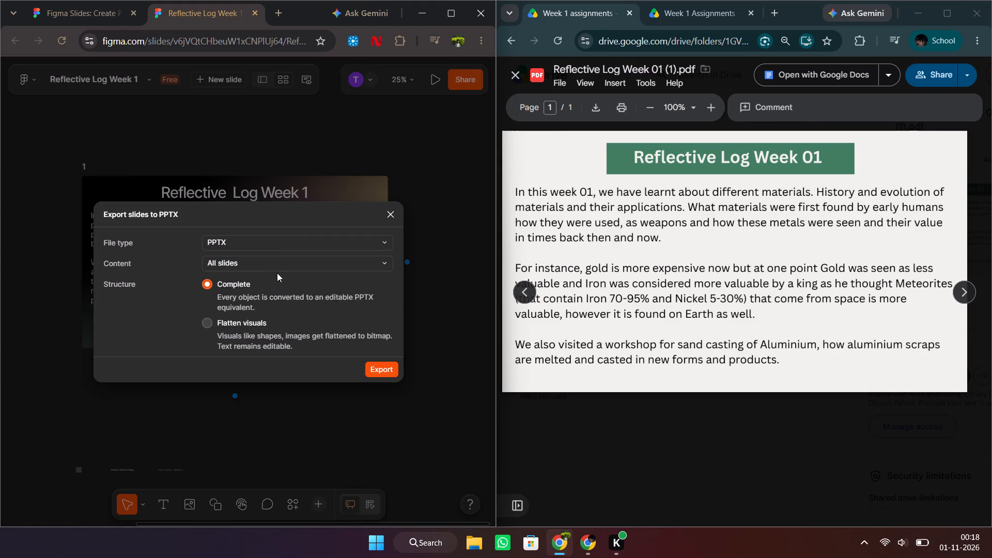
pyautogui.click(303, 241)
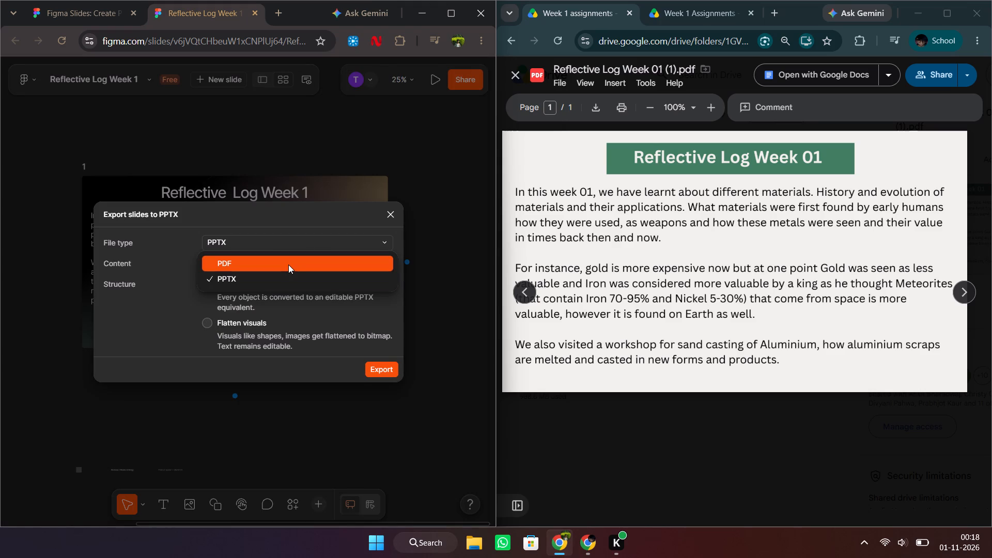
pyautogui.click(288, 265)
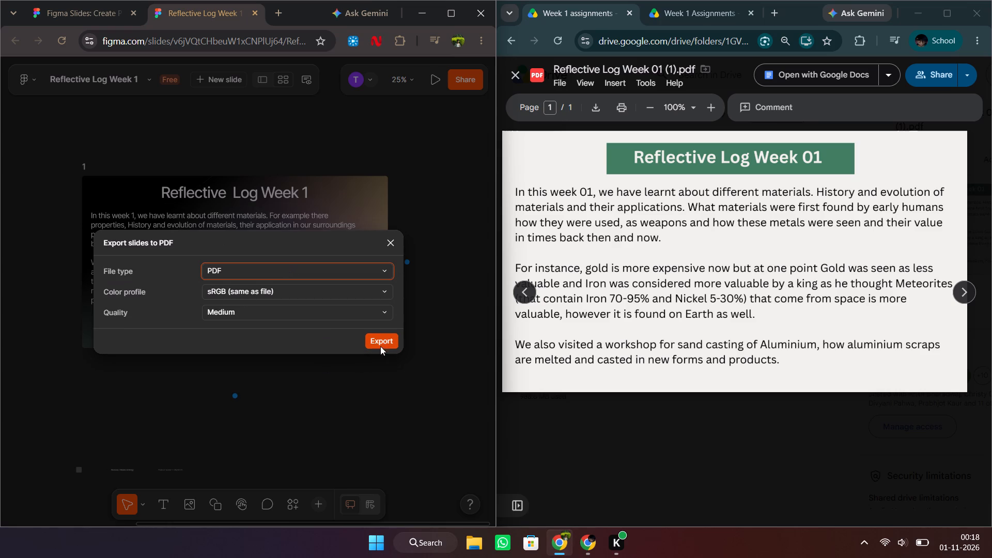
pyautogui.click(378, 338)
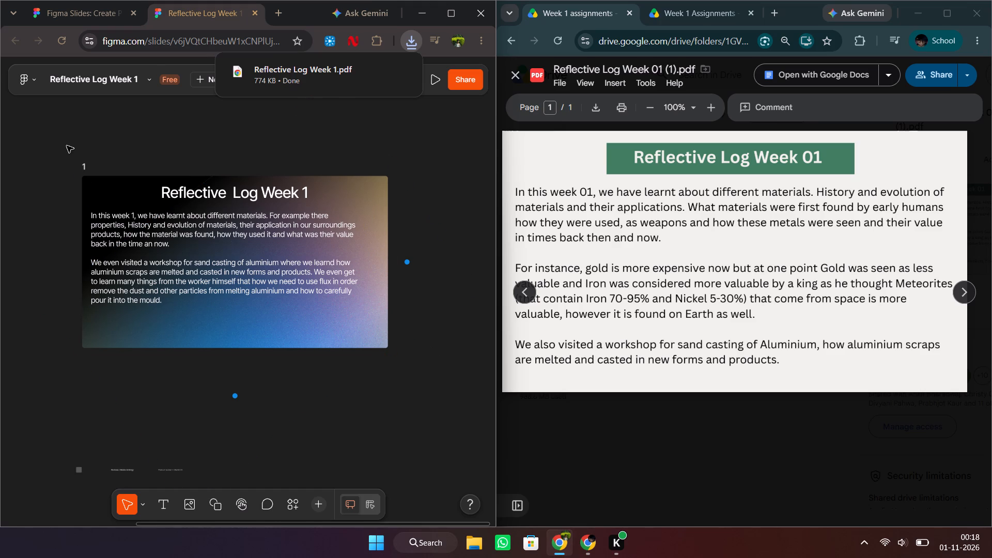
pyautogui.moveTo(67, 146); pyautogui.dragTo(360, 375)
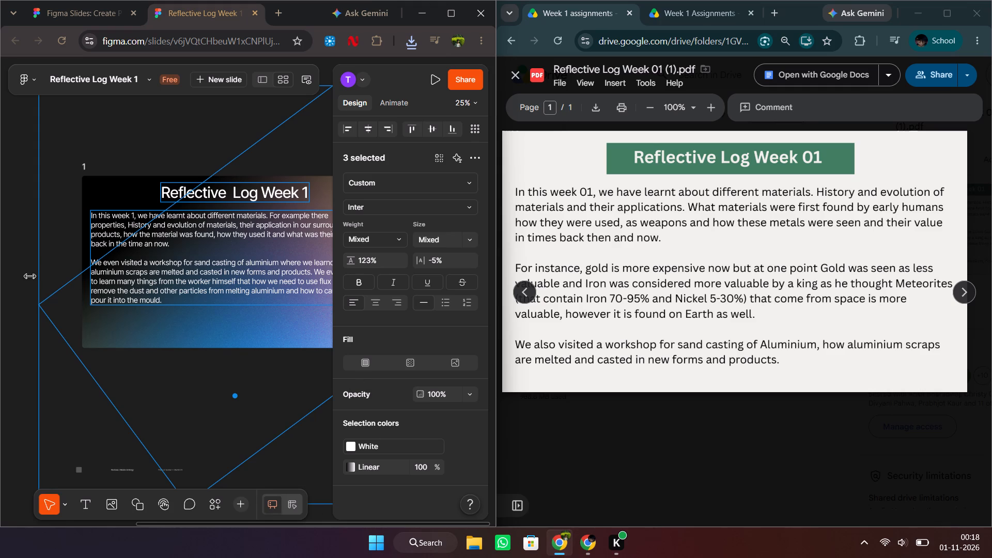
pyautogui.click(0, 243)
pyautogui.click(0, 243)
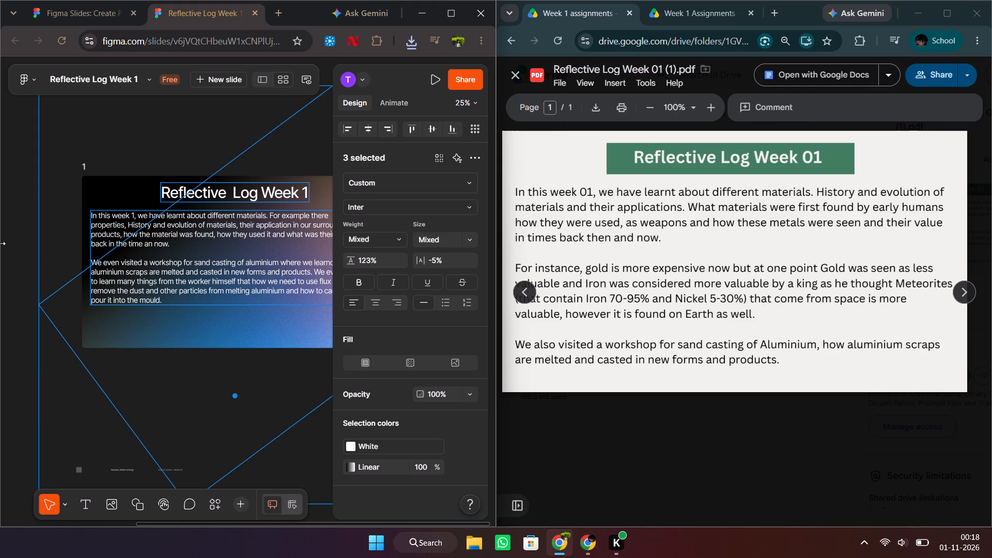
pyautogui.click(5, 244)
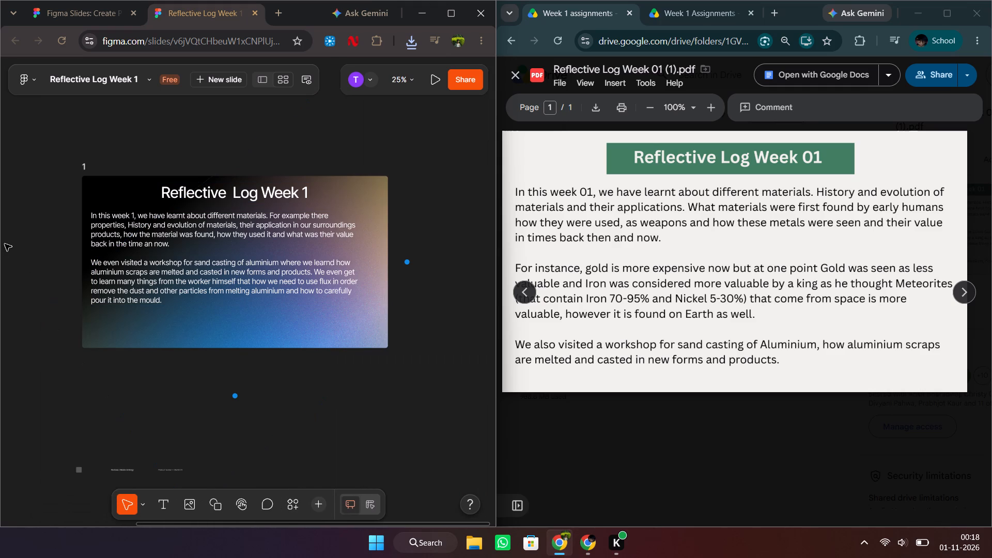